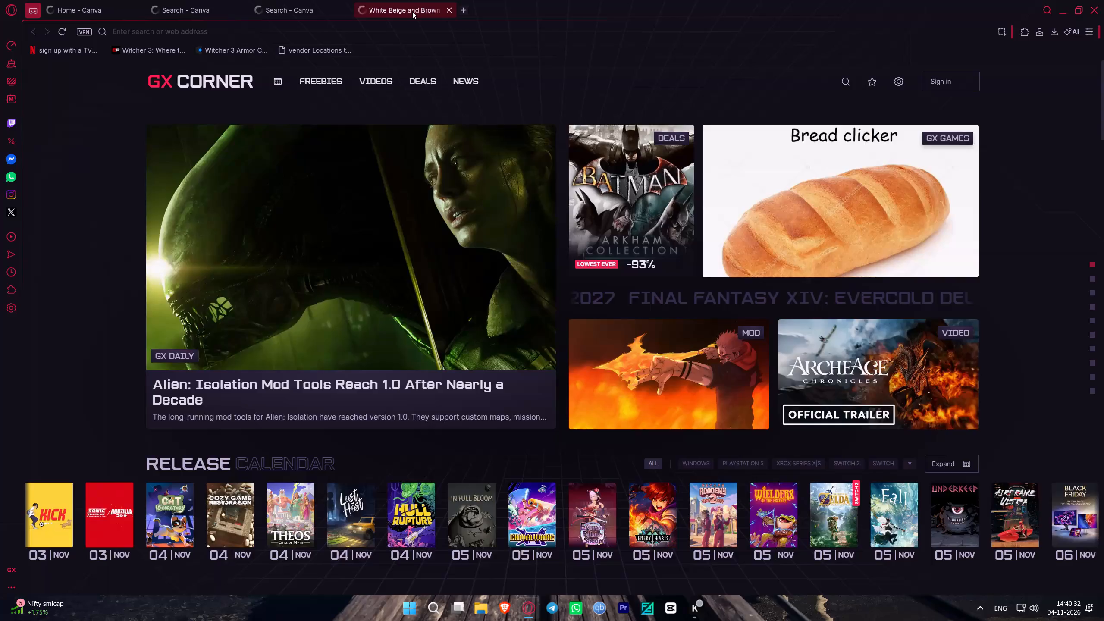
In the open Canva presentation, append "and stuff is something i can do" to the after effects description on page 4.
click(412, 11)
scroll(489, 342, down, 1)
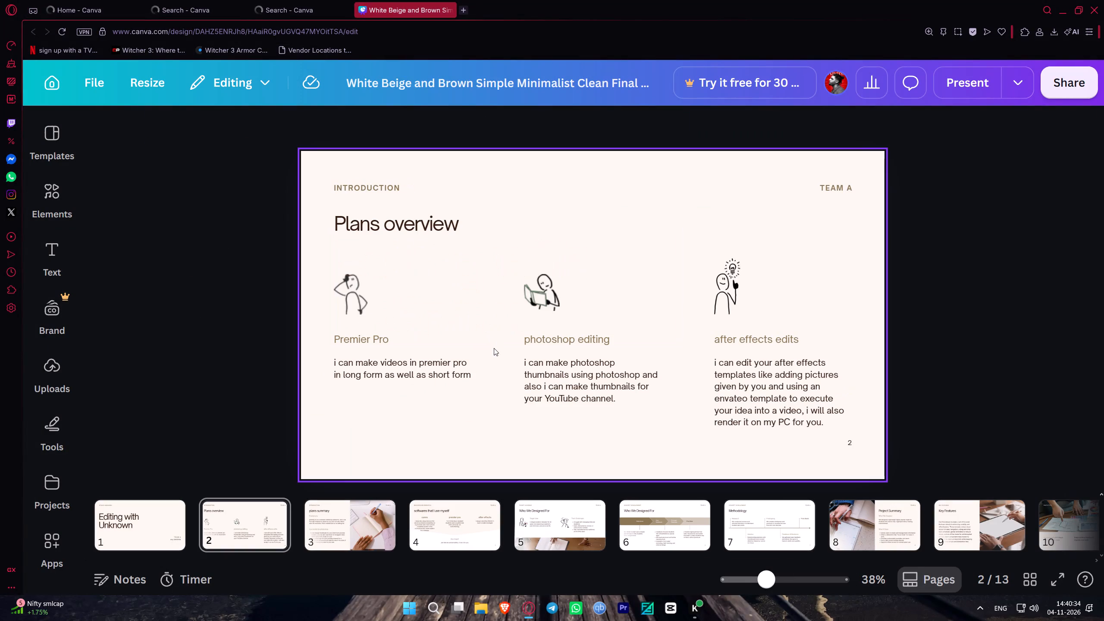
scroll(659, 400, down, 1)
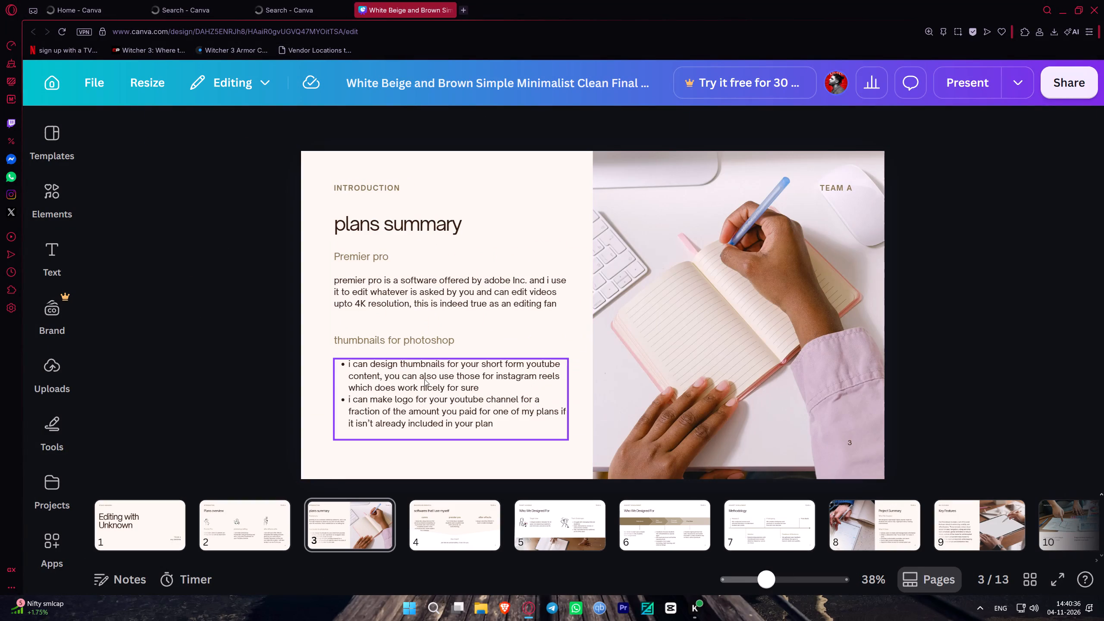
scroll(410, 394, down, 1)
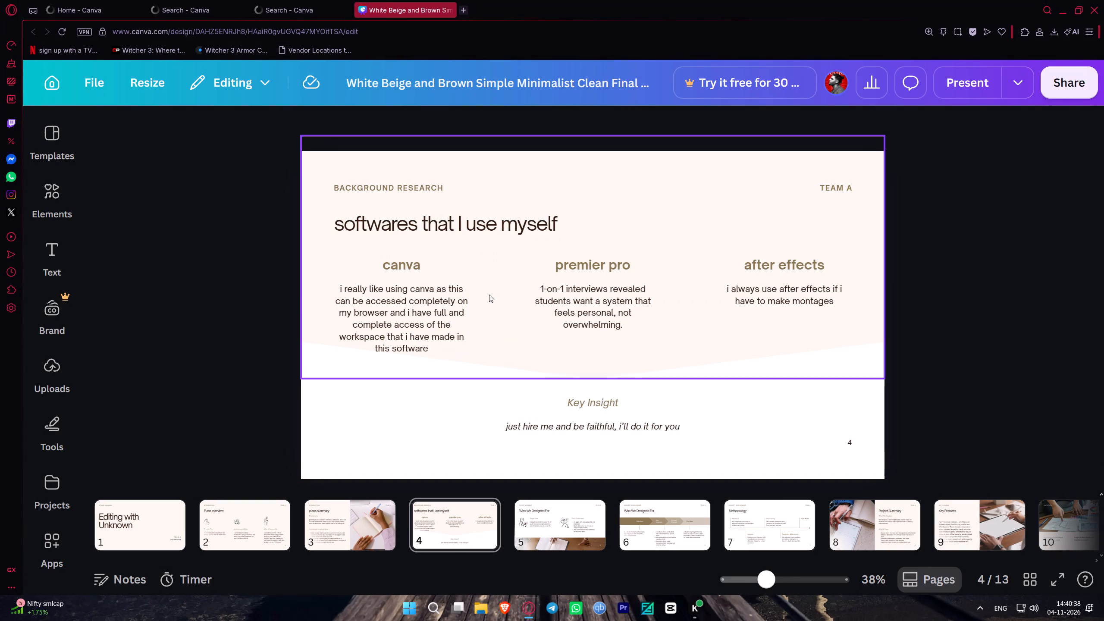
double_click(779, 292)
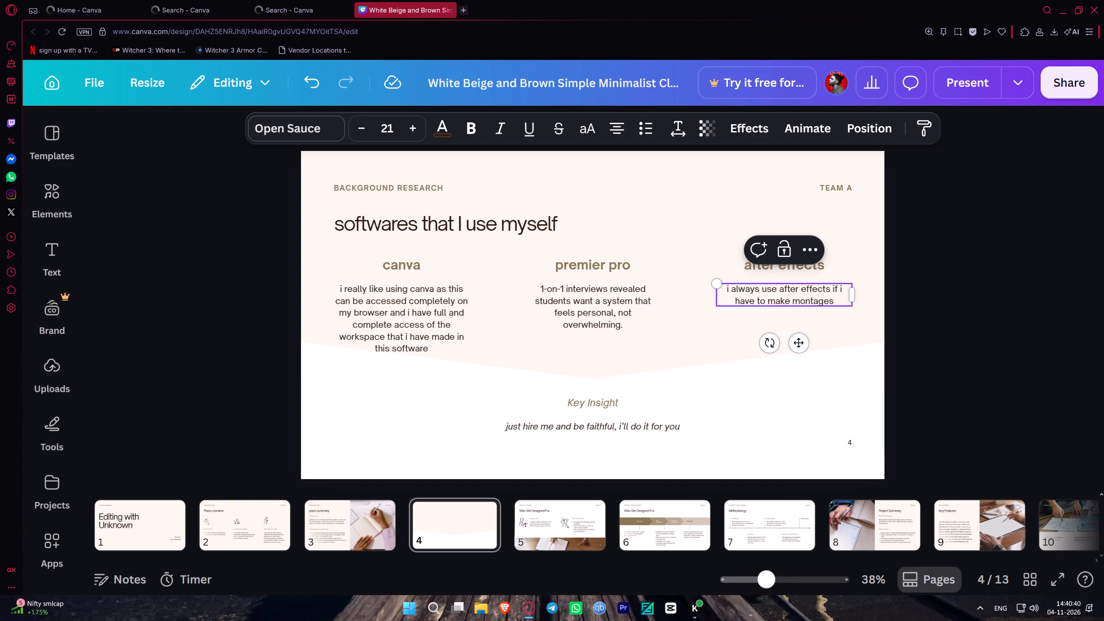
click(840, 301)
key(space)
text(and stuff is something i cn)
key(BackSpace)
text(an do)
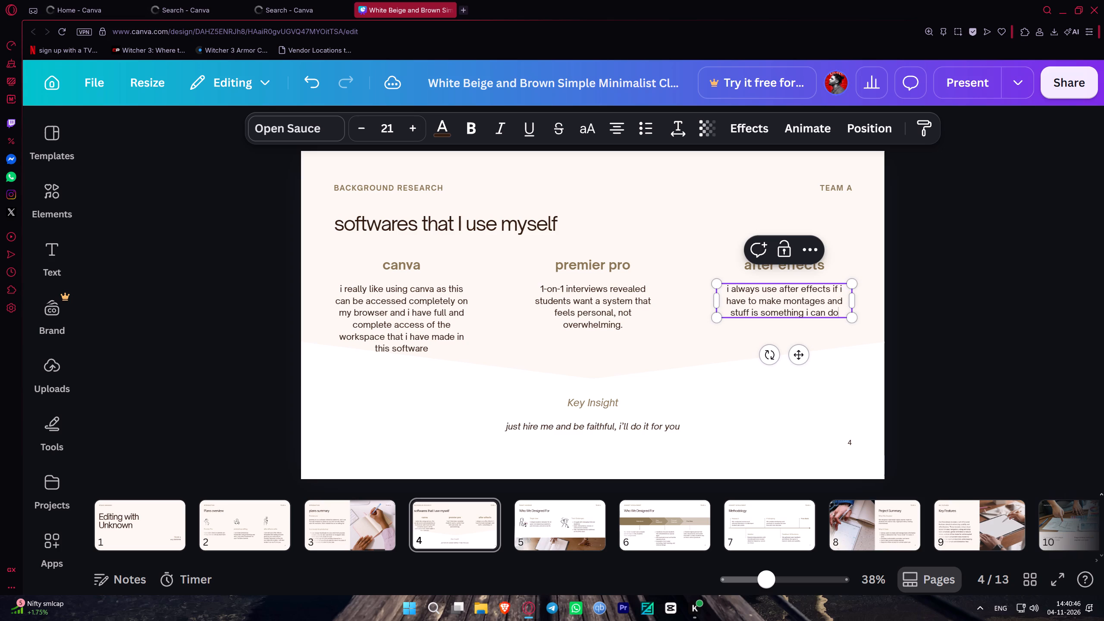
Replace the Target User description on page 5 with "companies who are focusing on expanding their online domain".
scroll(843, 382, down, 1)
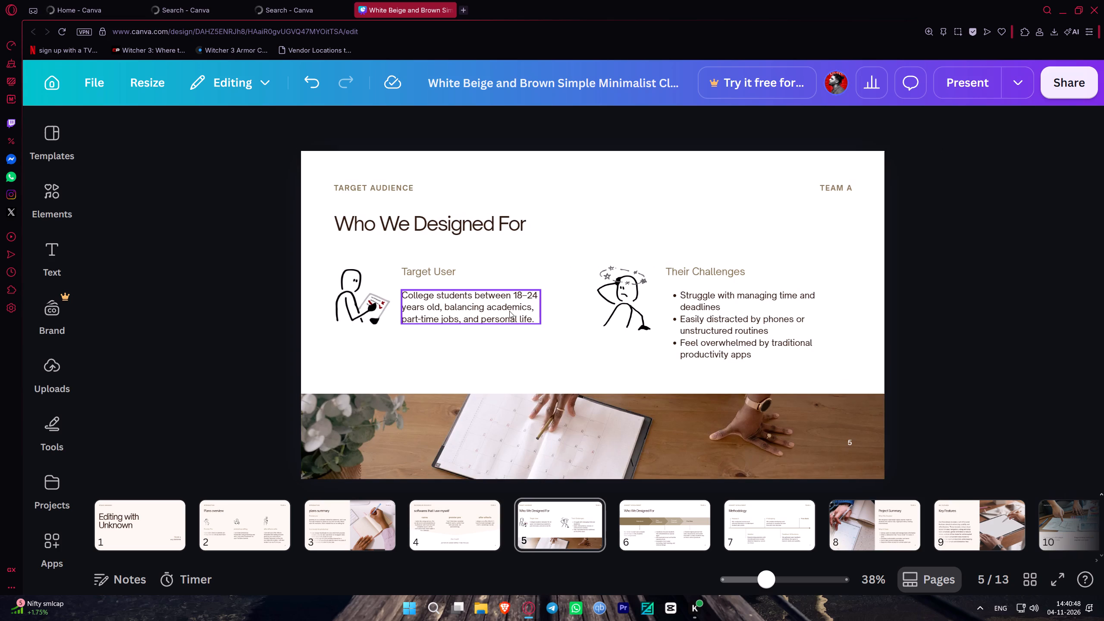
click(508, 319)
click(468, 327)
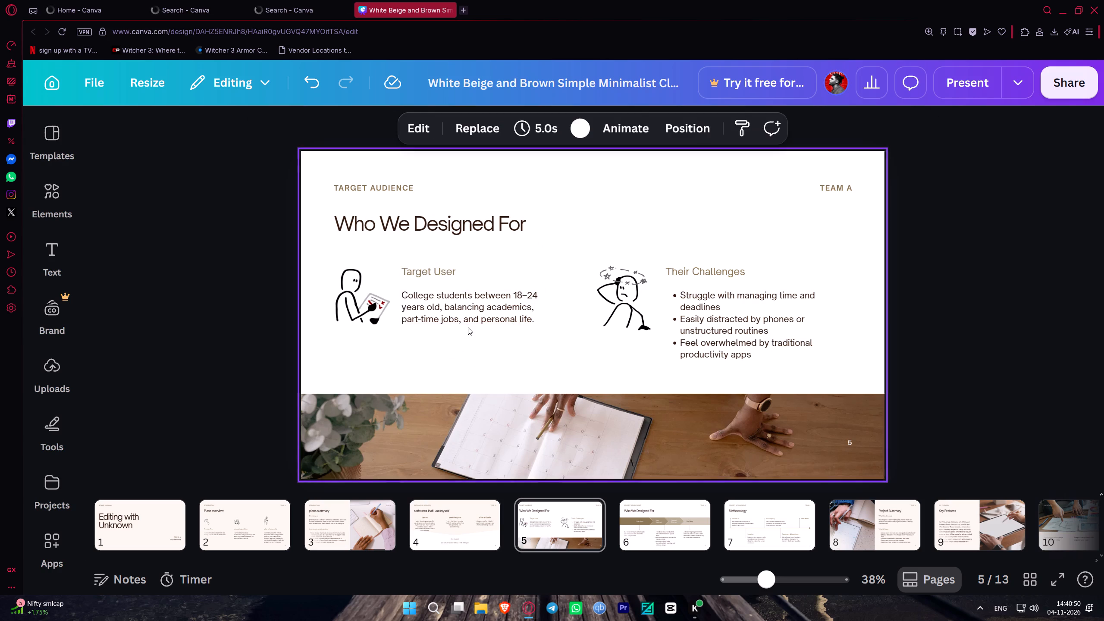
double_click(482, 314)
text(m y)
key(BackSpace)
key(BackSpace)
key(BackSpace)
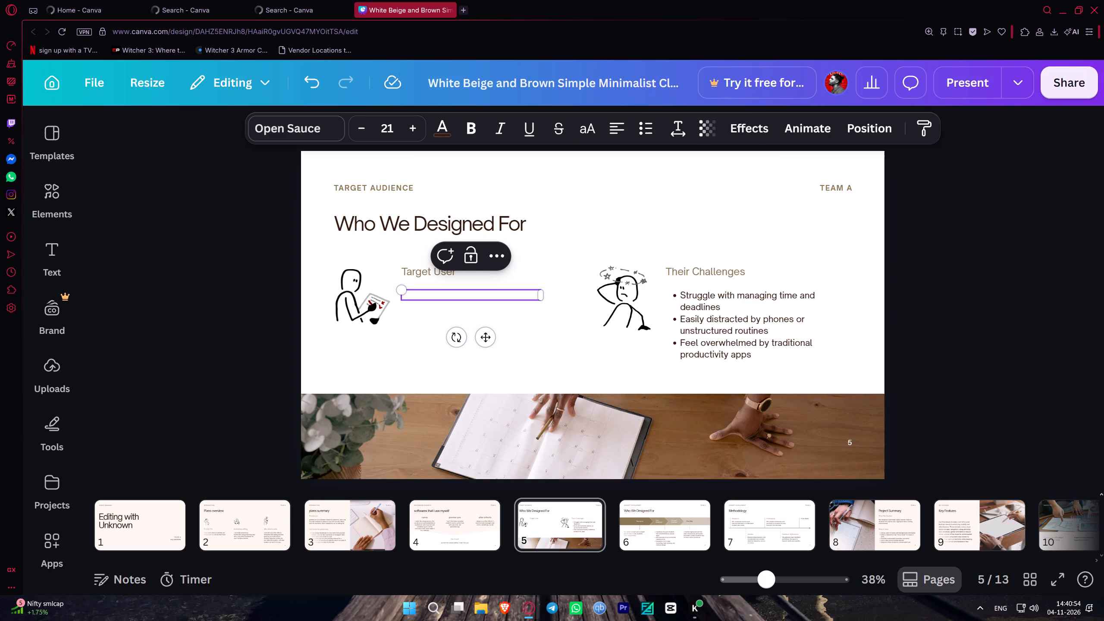
text(comp)
text(anies)
text(who)
key(BackSpace)
key(BackSpace)
key(BackSpace)
key(space)
text(who are focusing on expanding their on)
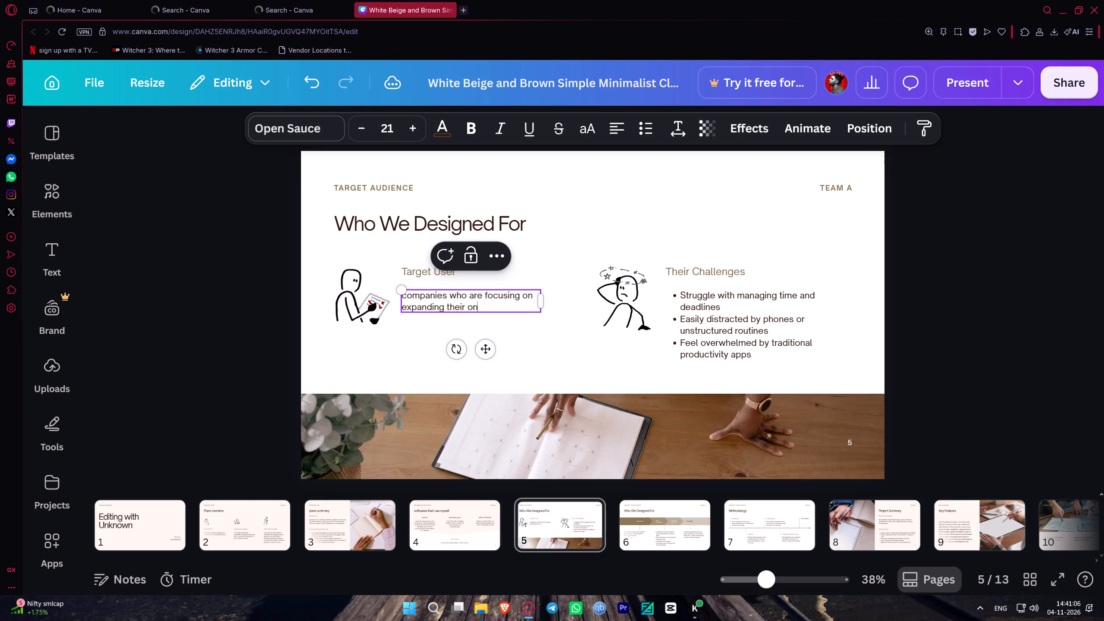
text(line domain w)
key(BackSpace)
key(a)
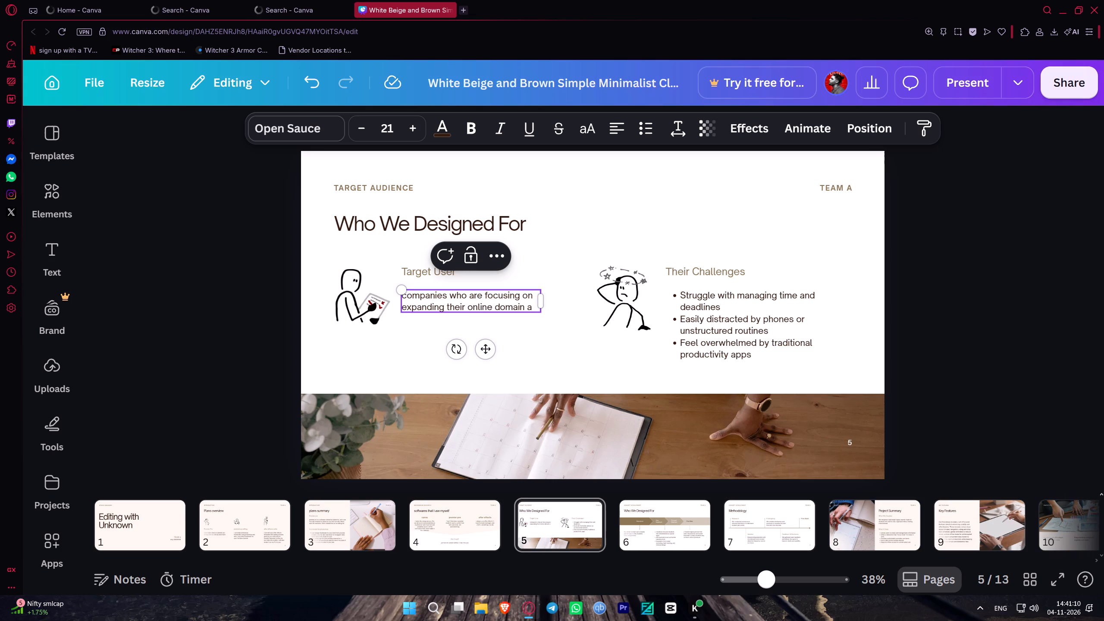
key(BackSpace)
Continue the Target User description with "can contact and we will work it out together".
text(can contact ad)
key(BackSpace)
text(\n)
key(BackSpace)
key(BackSpace)
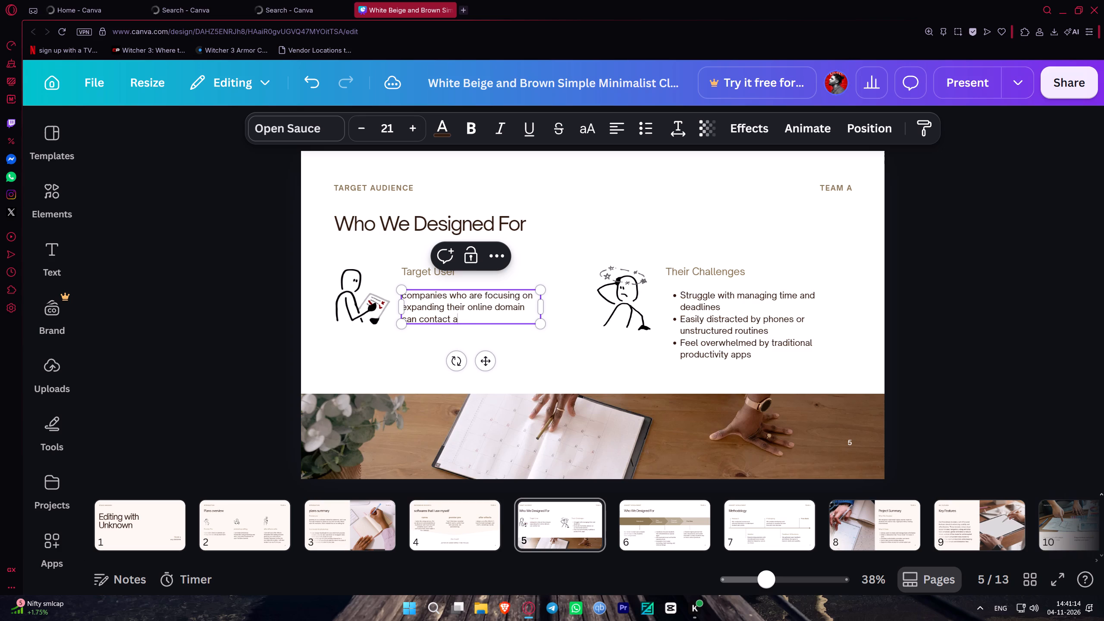
text(nd we weill)
key(BackSpace)
key(BackSpace)
key(BackSpace)
key(BackSpace)
text(ill work it outto)
key(space)
key(BackSpace)
key(BackSpace)
key(BackSpace)
key(space)
text(together)
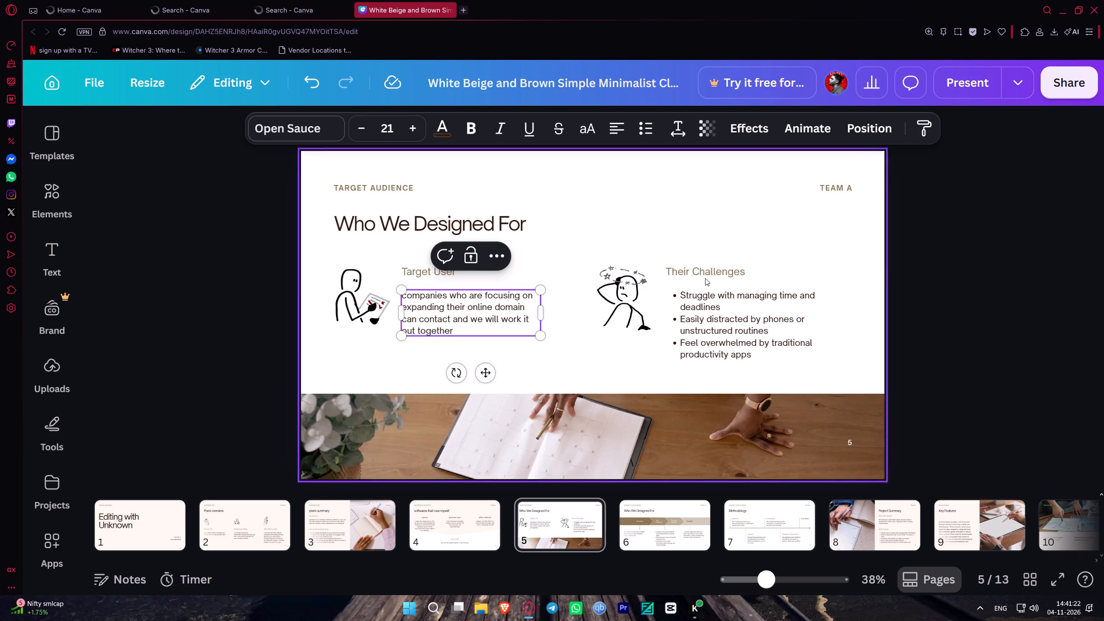
Change the "Their Challenges" heading on page 5 to "the services i offer".
double_click(713, 314)
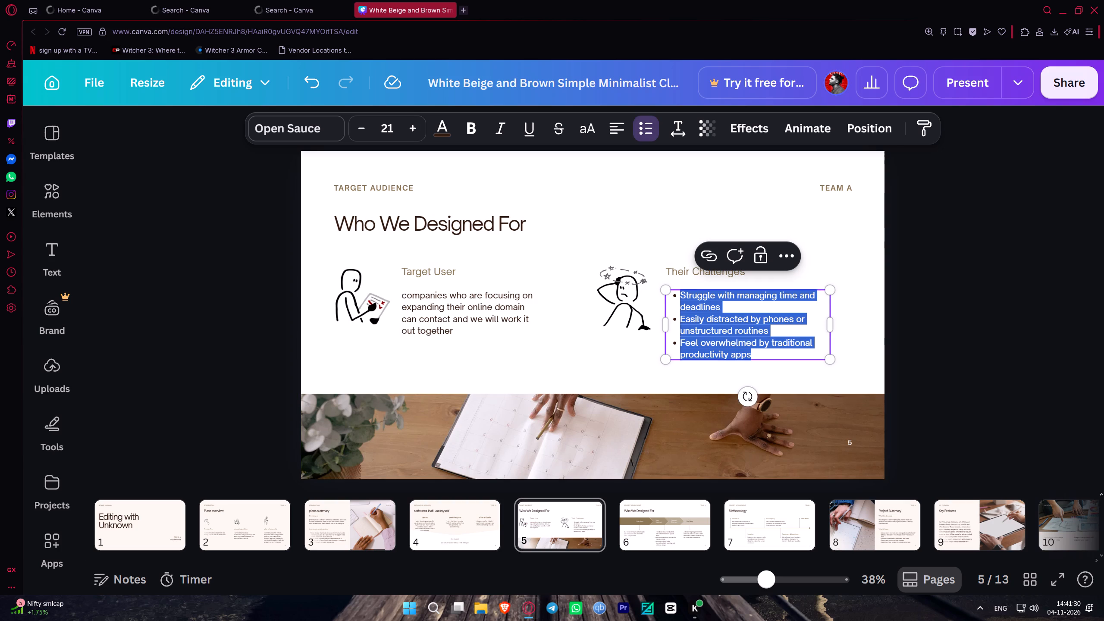
double_click(726, 271)
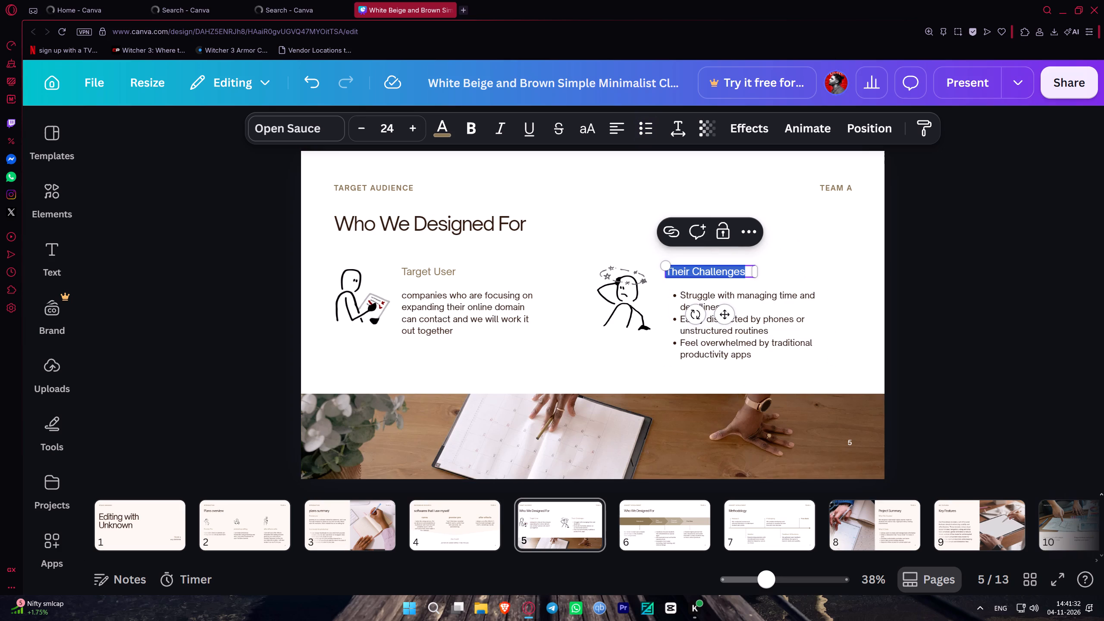
text(the sre)
key(BackSpace)
key(BackSpace)
text(ervices i offer)
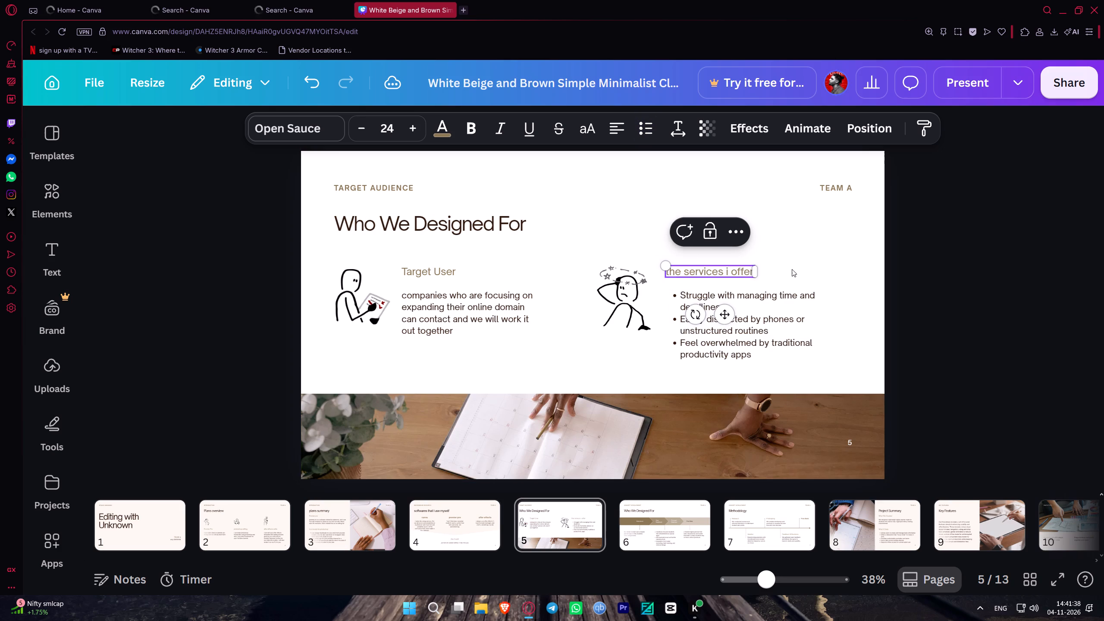
Replace the bulleted list under the services heading with a first bullet reading "on time work being done".
click(841, 339)
double_click(769, 305)
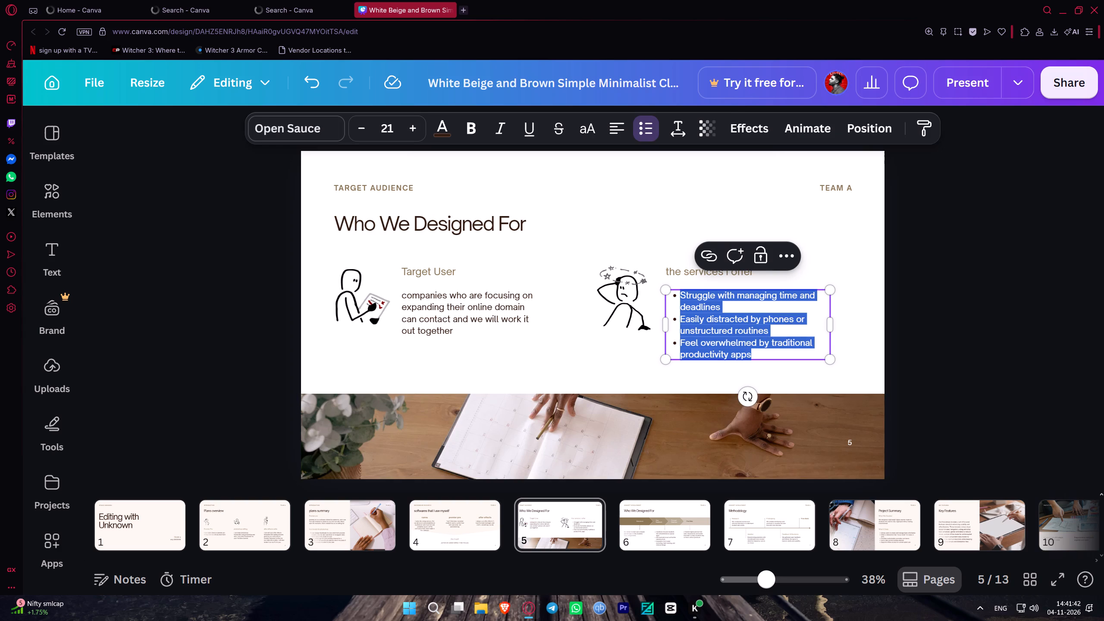
text(on time work d)
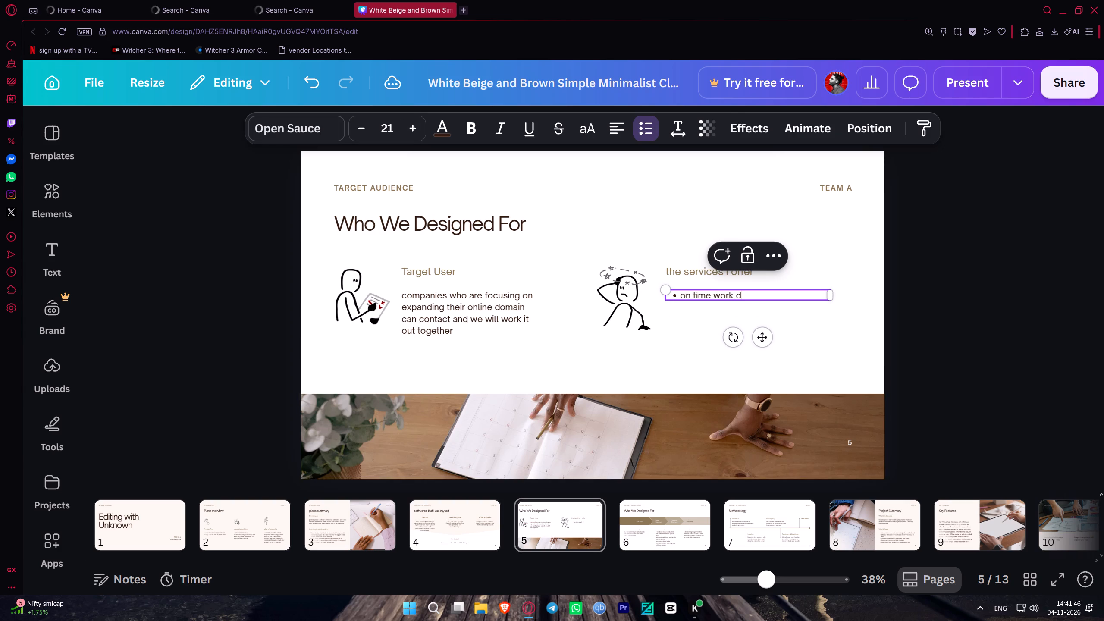
key(BackSpace)
text(being done)
key(Return)
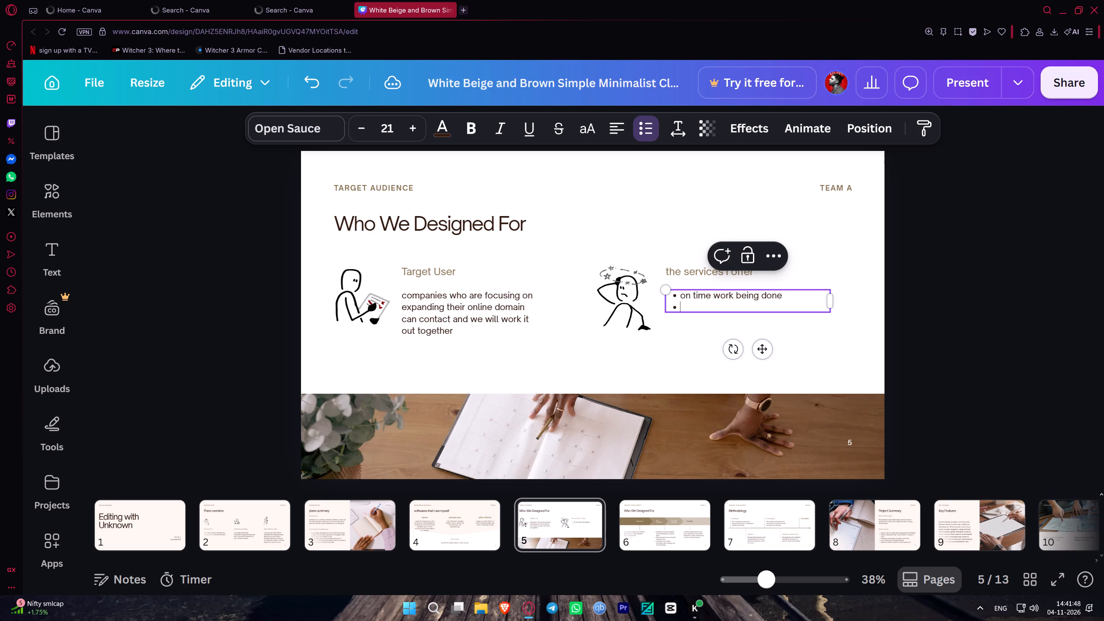
Add the second services bullet "no complaints from 100% of the clients" and start a new bullet below it.
text(no complaintso)
key(space)
key(BackSpace)
key(BackSpace)
key(space)
text(from)
key(space)
text(100)
text(% of the clients)
key(Return)
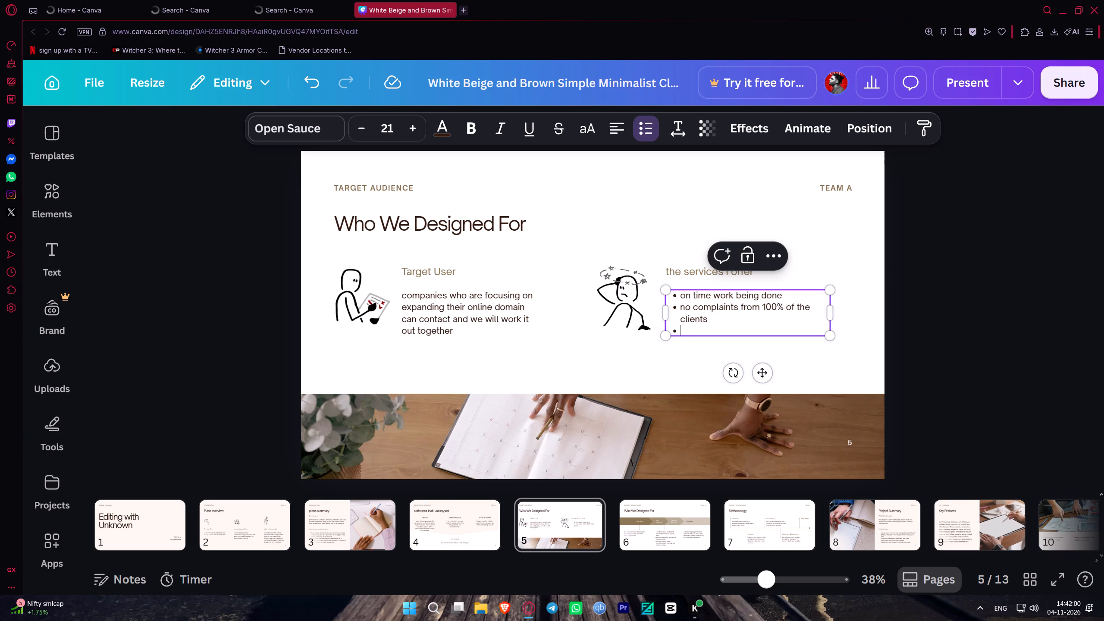
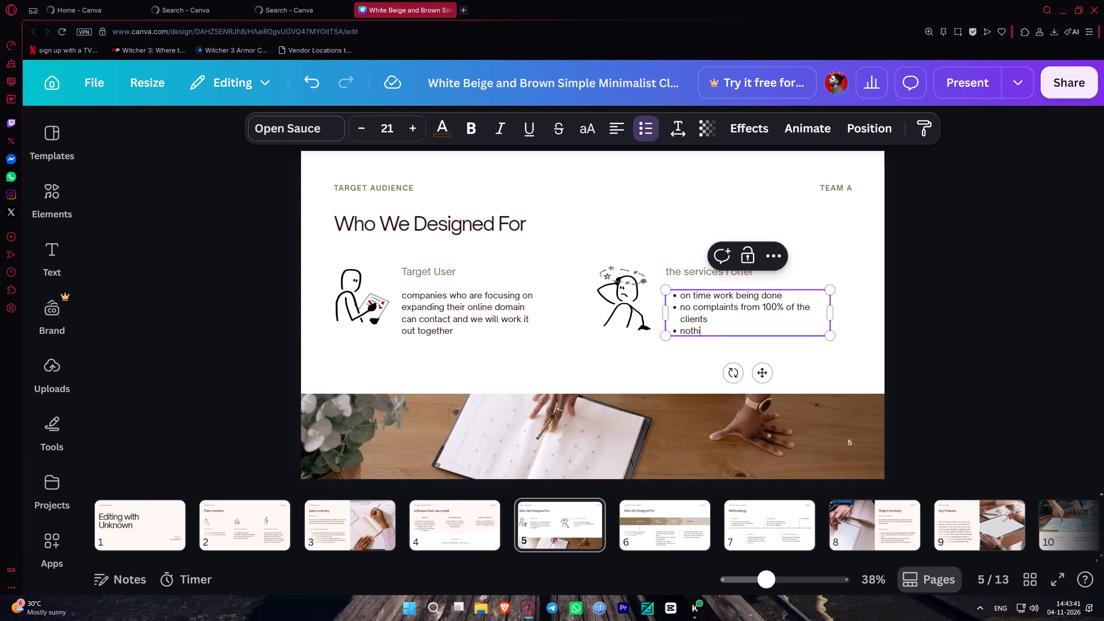
Complete the third services bullet on page 5 so it reads "nothing to worry about".
key(BackSpace)
key(BackSpace)
key(BackSpace)
text(orry about)
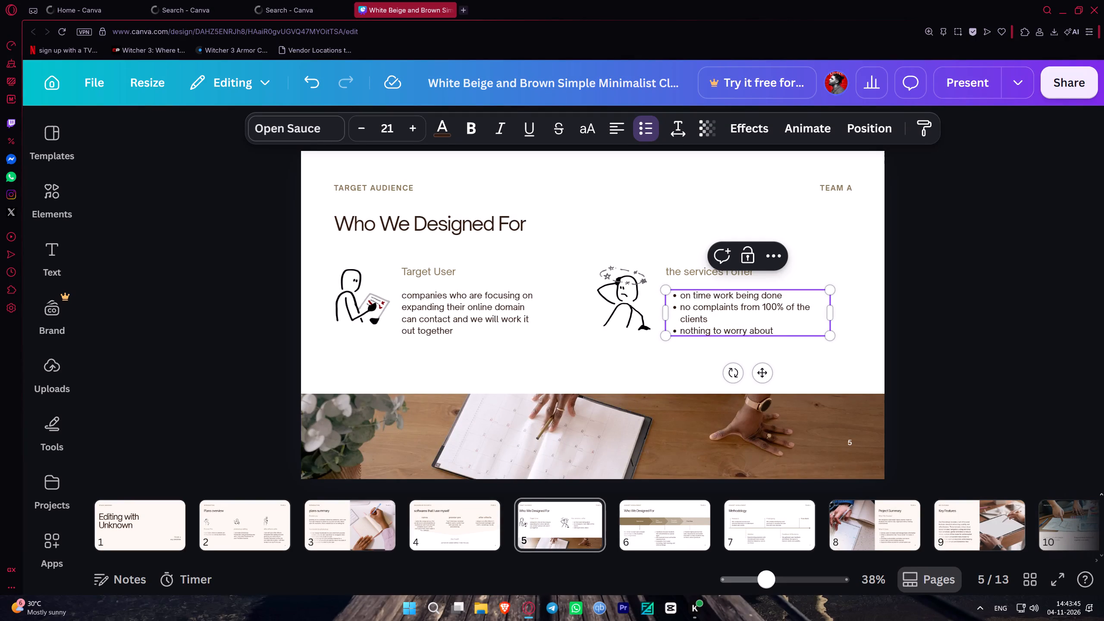
Change the page 6 heading "Who We Designed For" to "Who We Work For".
scroll(769, 304, down, 1)
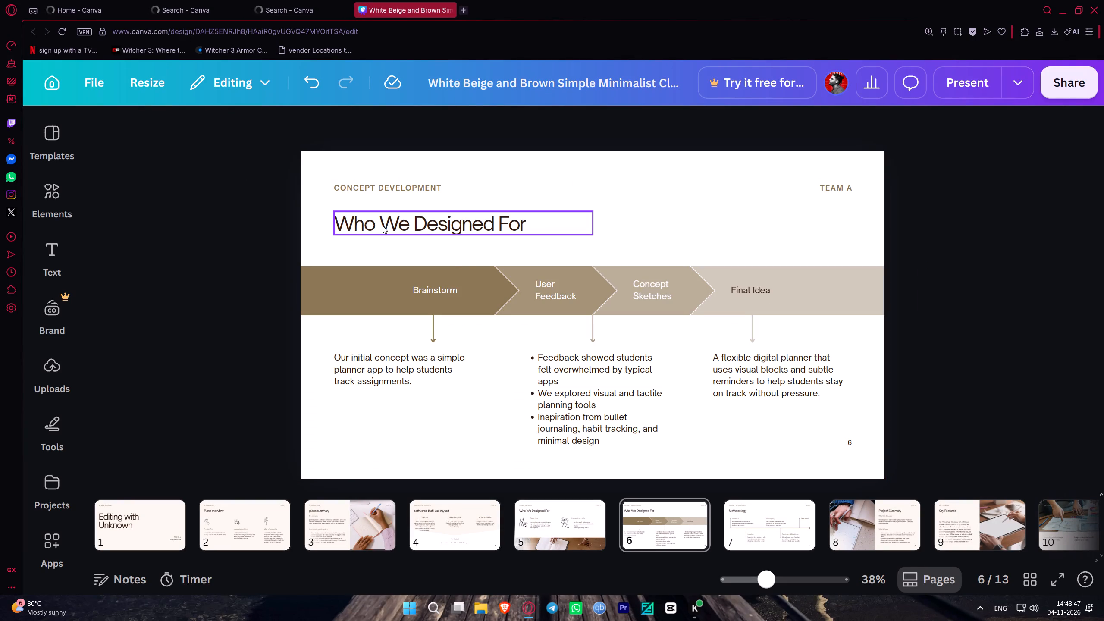
double_click(402, 221)
click(414, 222)
drag(414, 222, 489, 238)
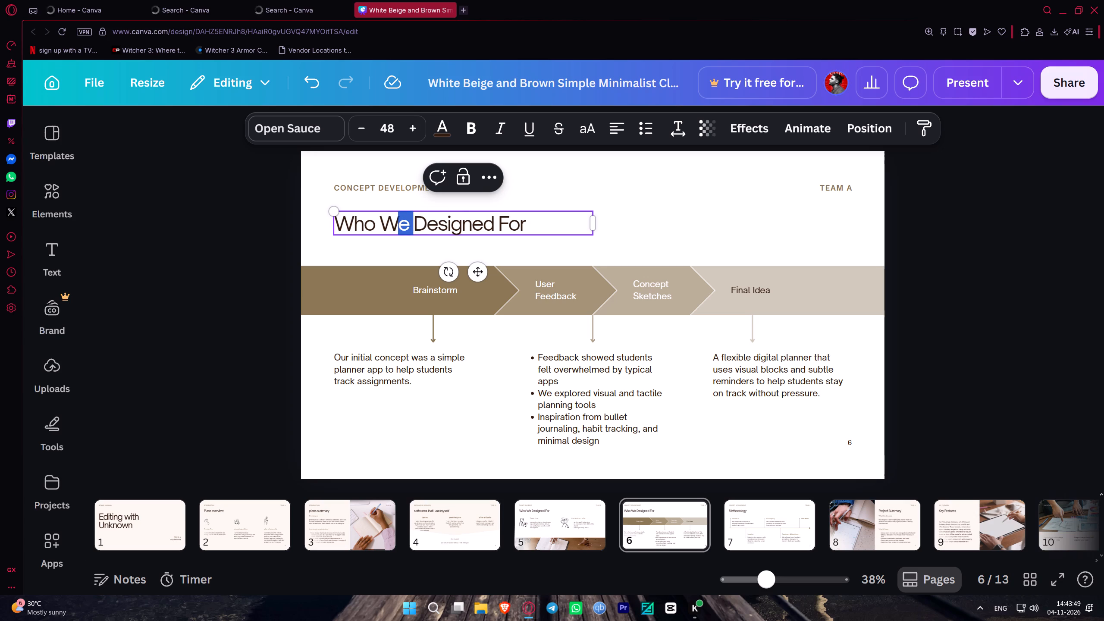
drag(489, 238, 473, 217)
click(490, 224)
drag(490, 224, 386, 221)
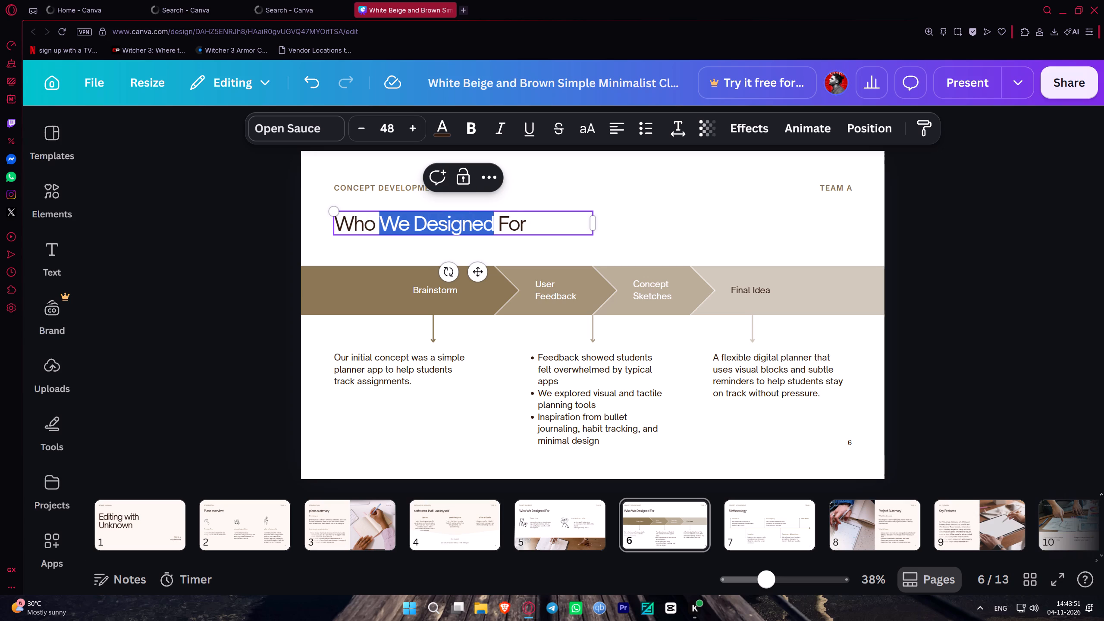
drag(386, 221, 419, 224)
text(Wok\r)
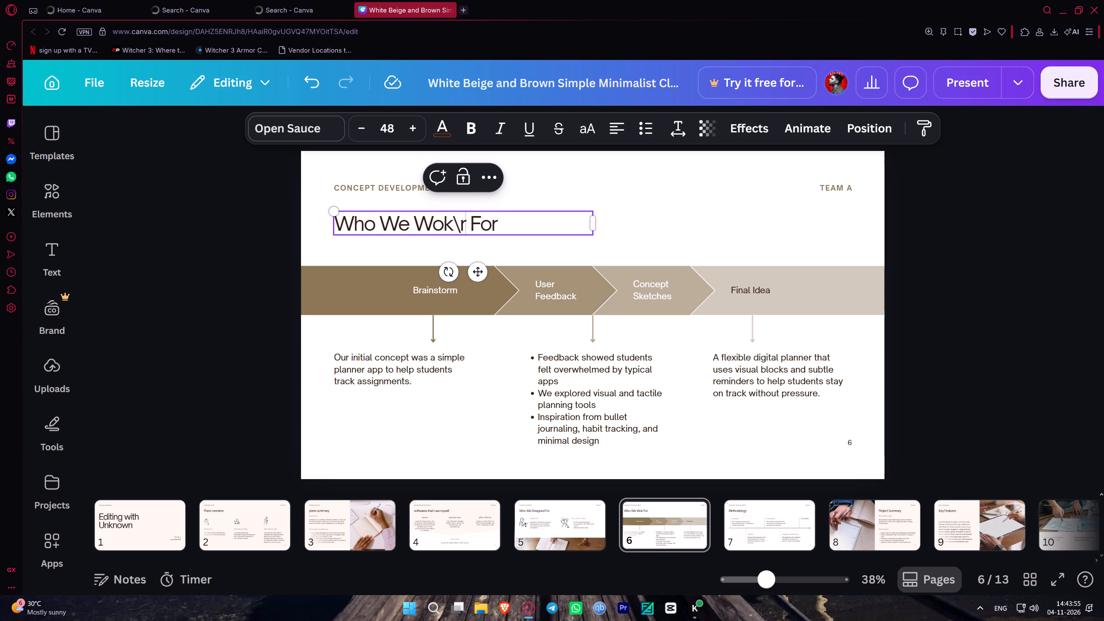
key(BackSpace)
key(BackSpace)
key(BackSpace)
text(rk)
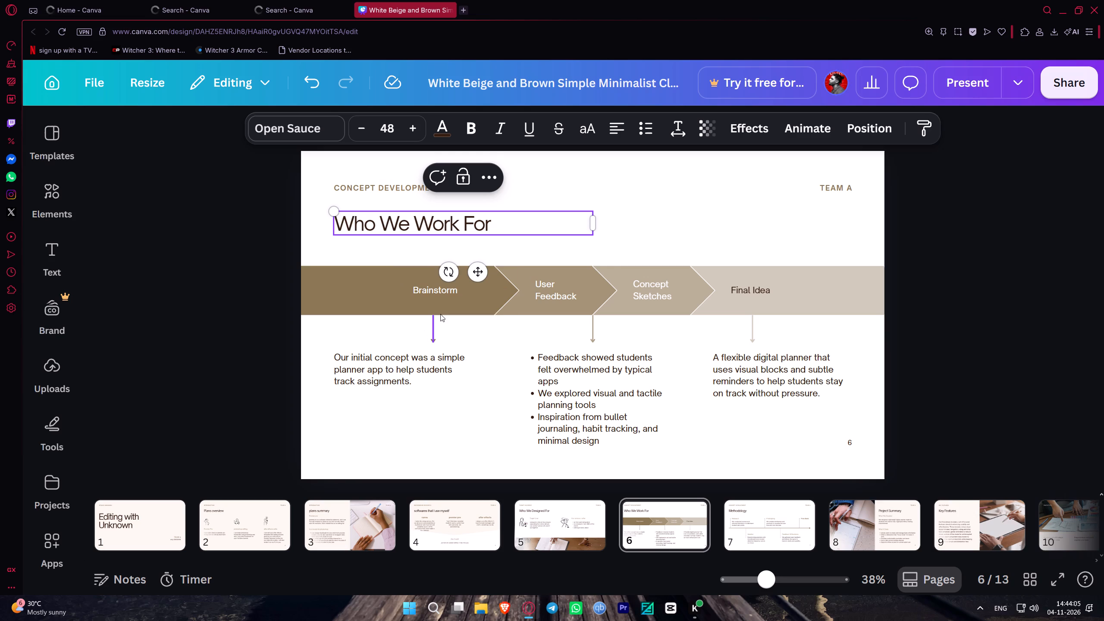
Replace the description under Brainstorm with "premier pro requires you to properly use your brain in order to work on it".
click(449, 297)
double_click(384, 374)
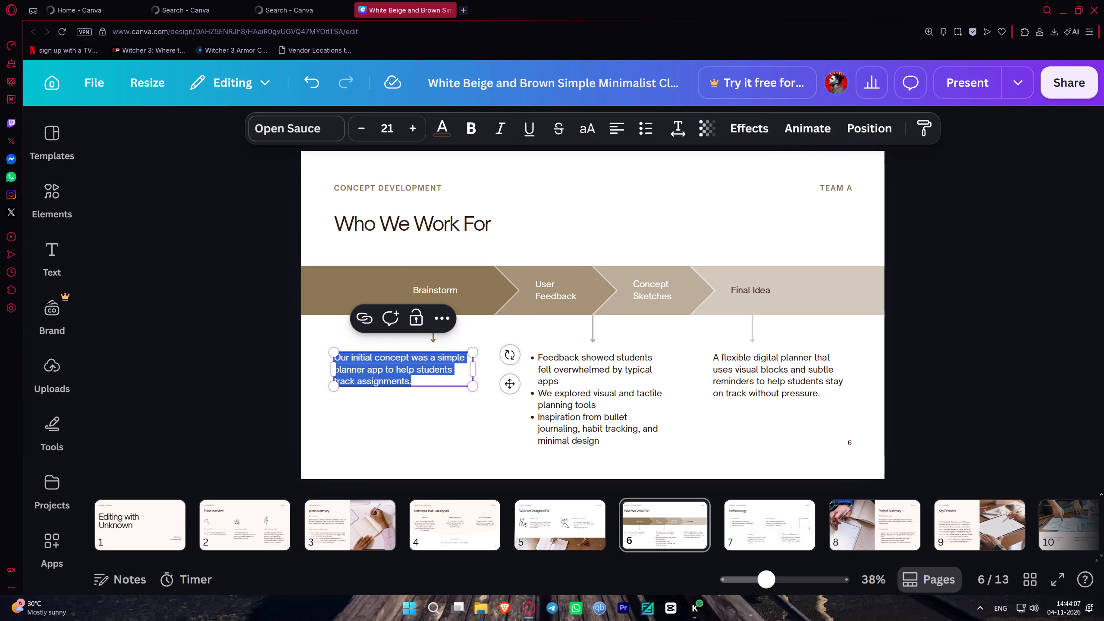
text(premier pr or)
key(BackSpace)
key(BackSpace)
key(BackSpace)
text(o requires you to properly use your brain)
key(space)
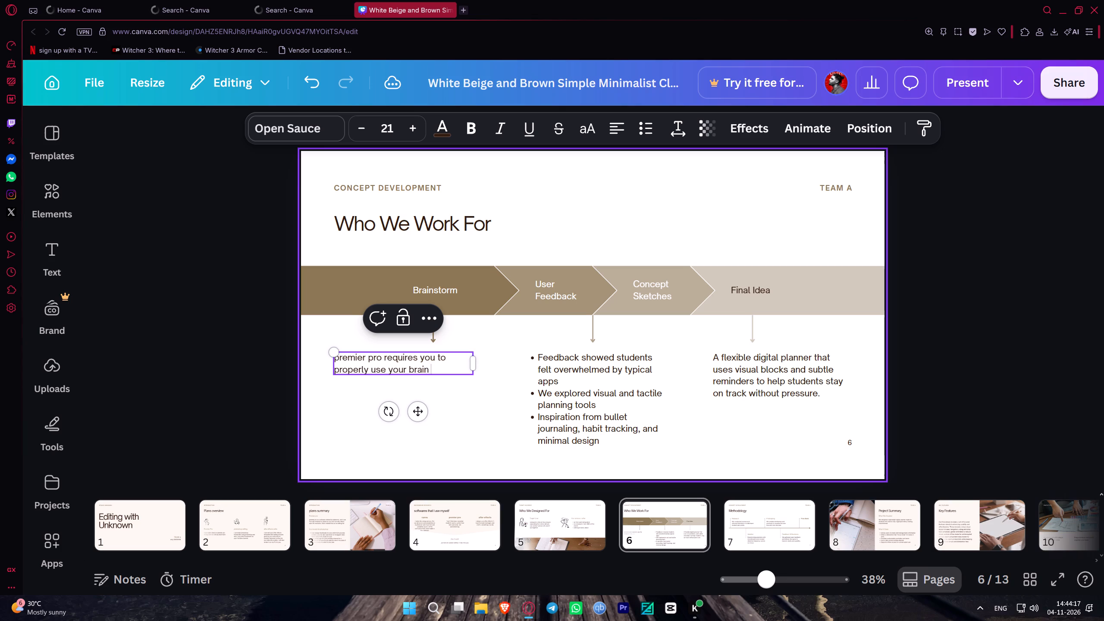
text(in order to work oin)
key(BackSpace)
key(BackSpace)
text(n it)
key(space)
Replace the bulleted list under User Feedback with "every other customer goes satisfied with my services because i only use adobe softwares".
click(564, 349)
click(552, 374)
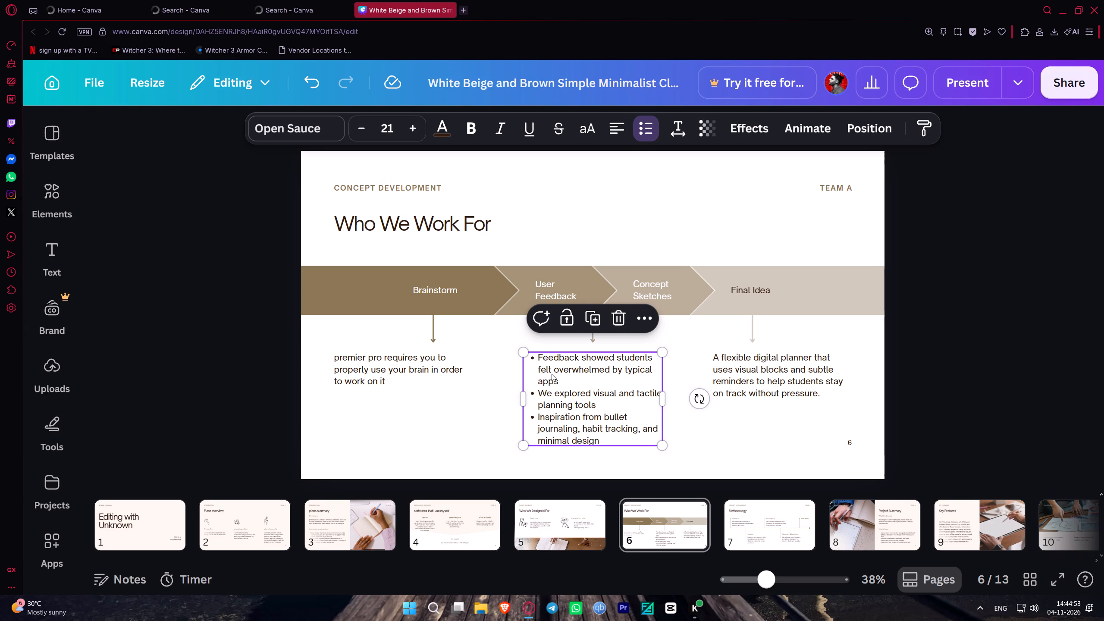
double_click(552, 374)
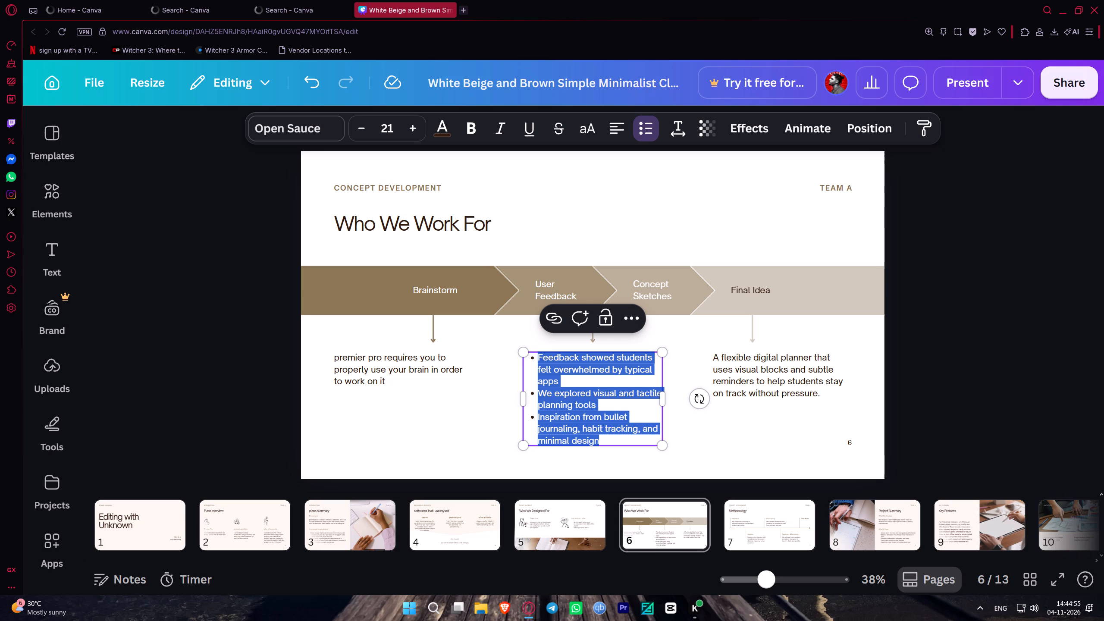
text(every other customer)
key(space)
text(goes satisfied with my services becau)
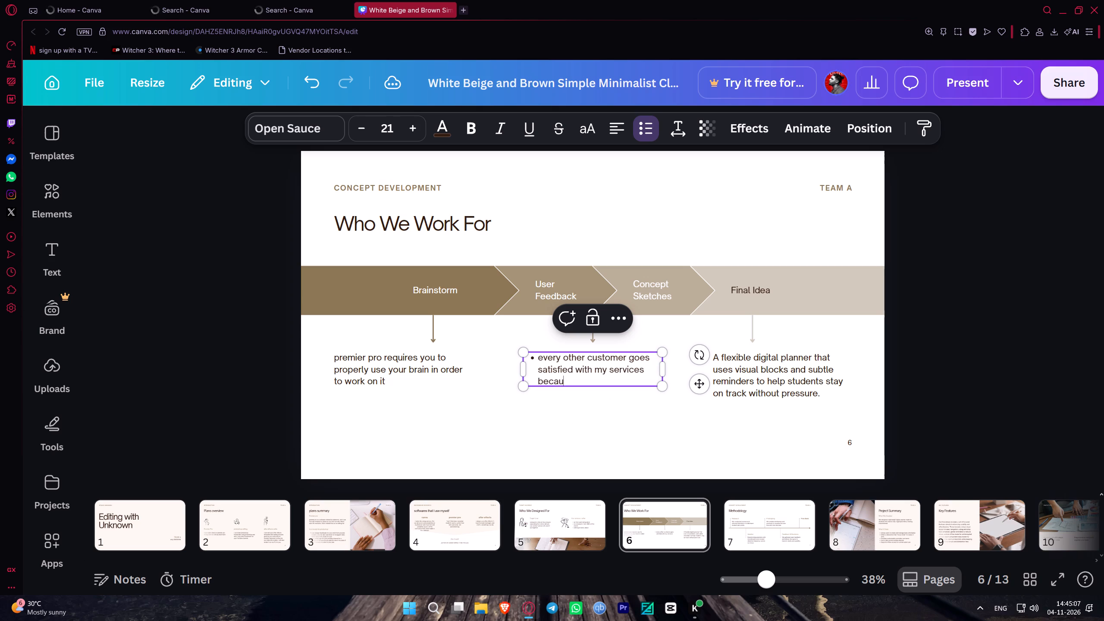
text(se i only use adobe softwares)
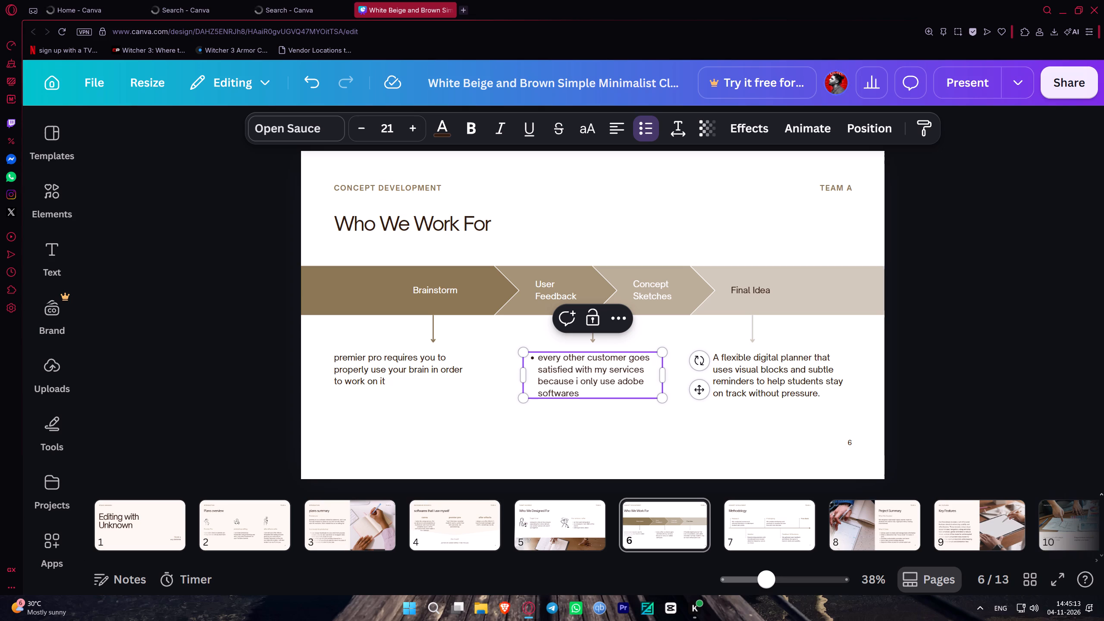
Continue the User Feedback bullet with "rather than anything else also i am a freelancer".
key(r)
key(BackSpace)
key(space)
text(rateh)
key(BackSpace)
key(BackSpace)
text(her than na)
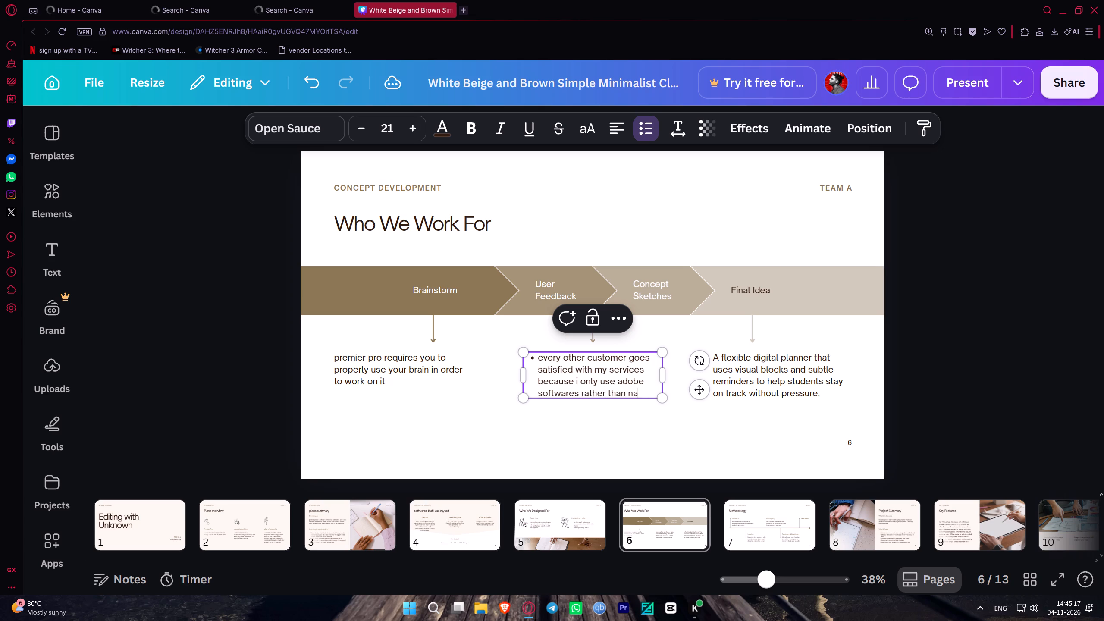
key(BackSpace)
key(BackSpace)
text(anything else also i am a)
key(space)
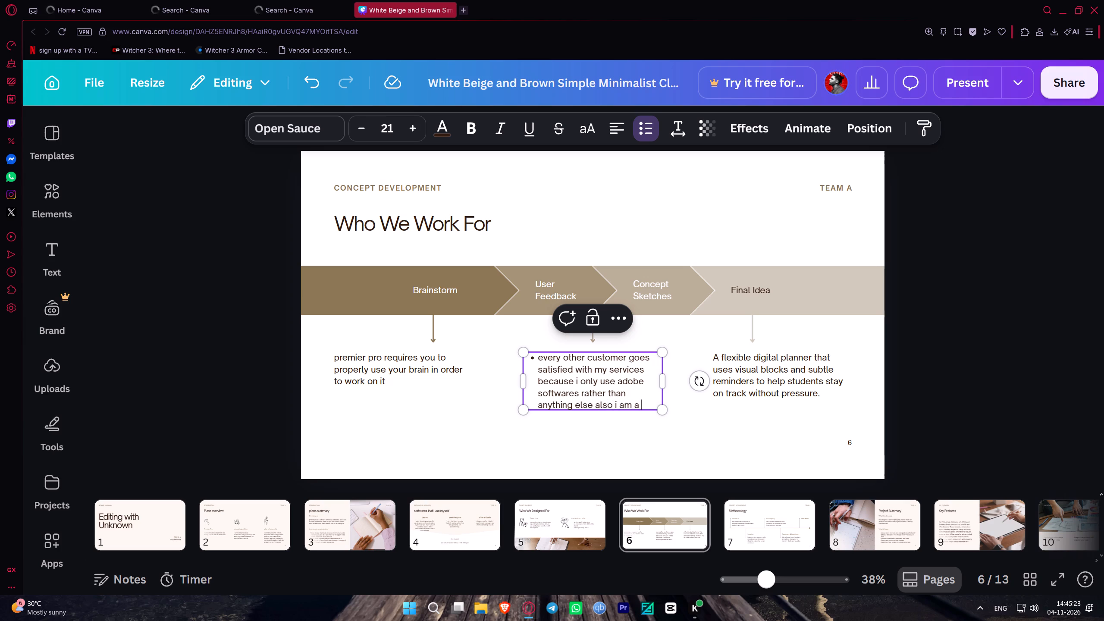
text(free)
text(lancer h)
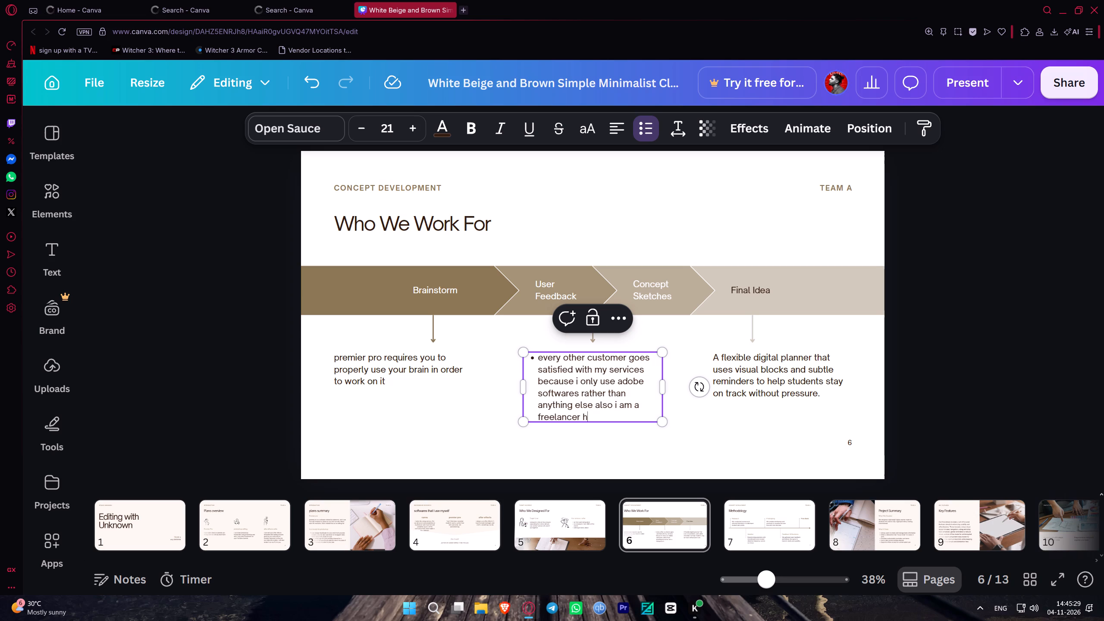
key(BackSpace)
Finish the User Feedback bullet with "and can help enhance your work/business".
text(and can help enhna)
key(BackSpace)
key(BackSpace)
text(ance your work)
key(space)
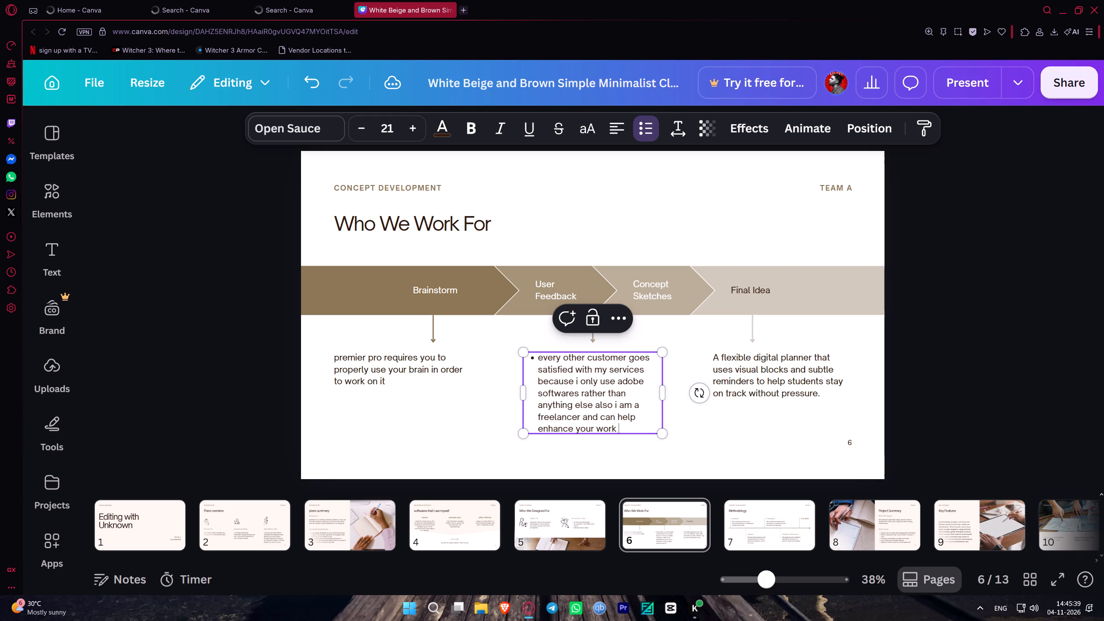
key(BackSpace)
text(/buis)
key(BackSpace)
key(BackSpace)
text(siness)
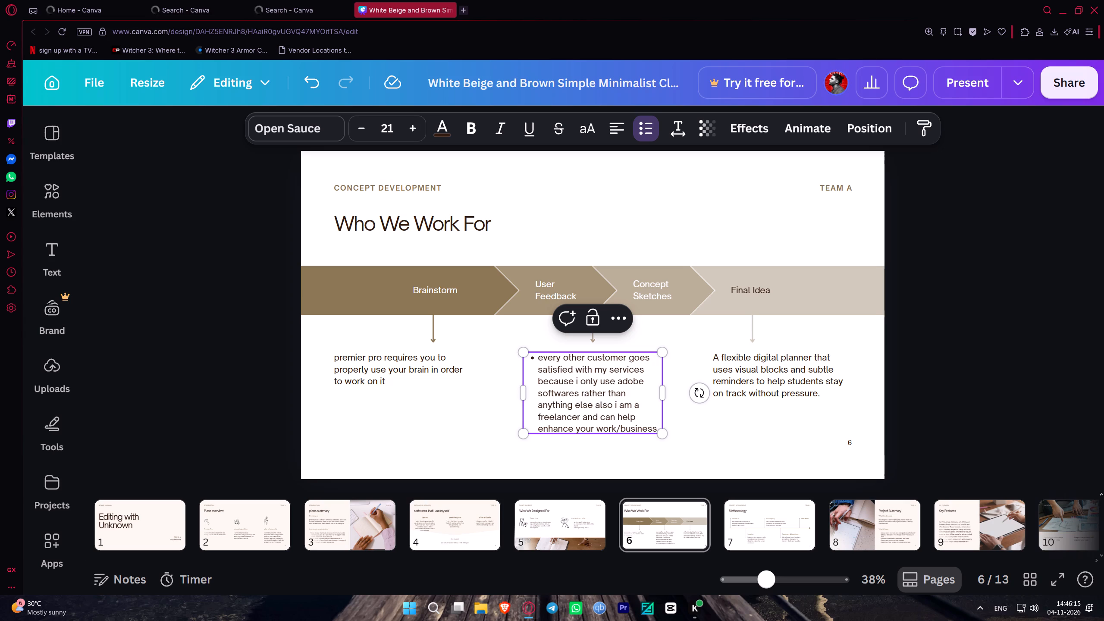
Replace the description under Final Idea with text starting "to help you build a proper brand".
double_click(793, 371)
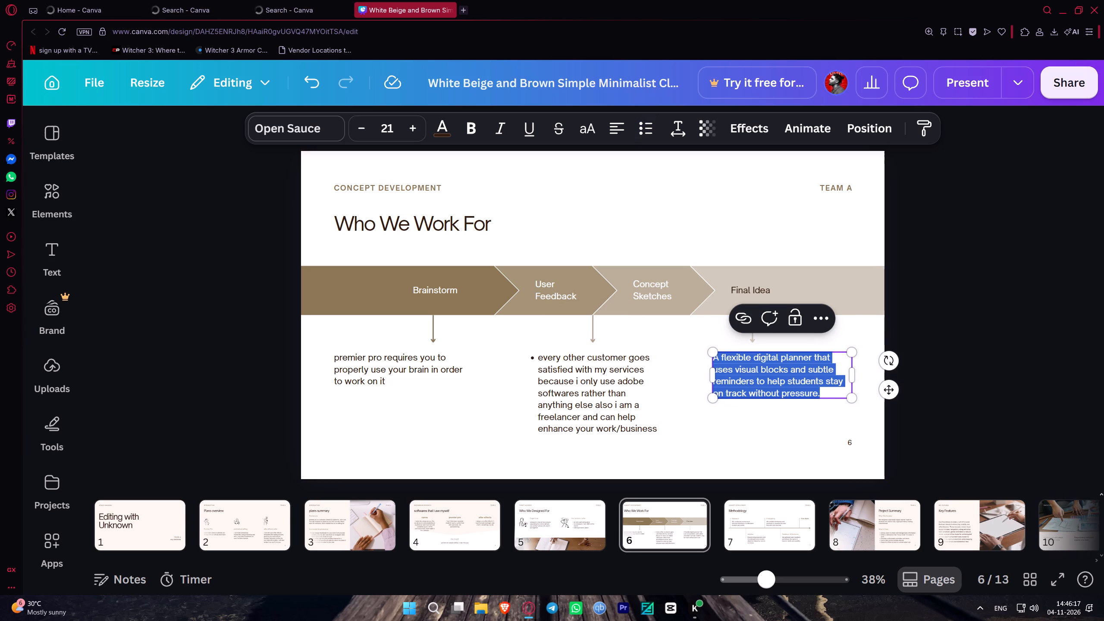
text(to help you build a proper brand)
key(space)
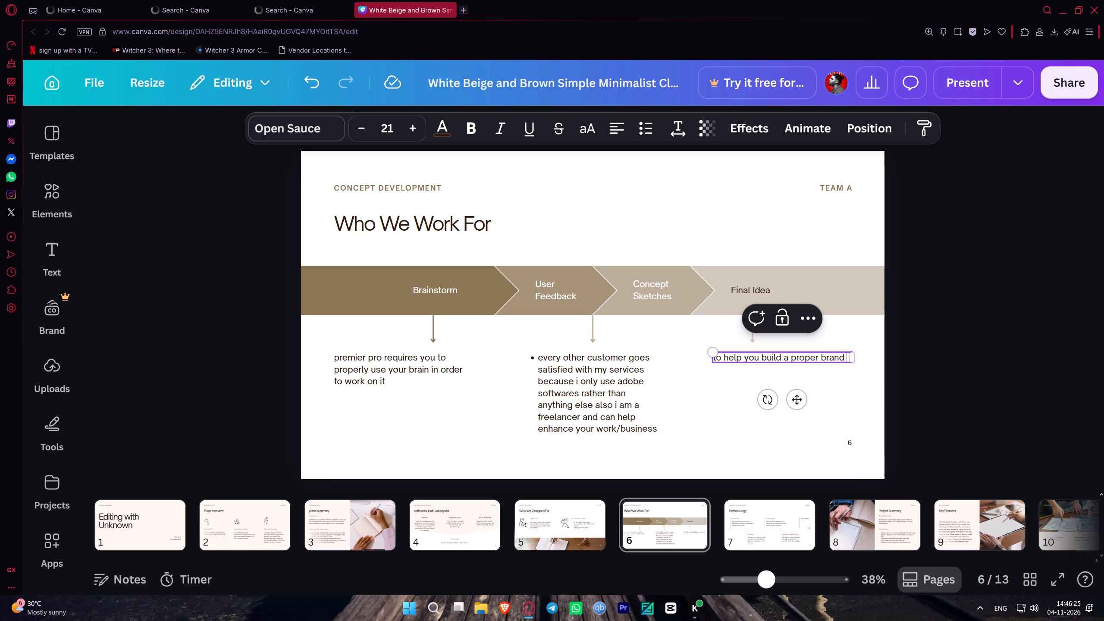
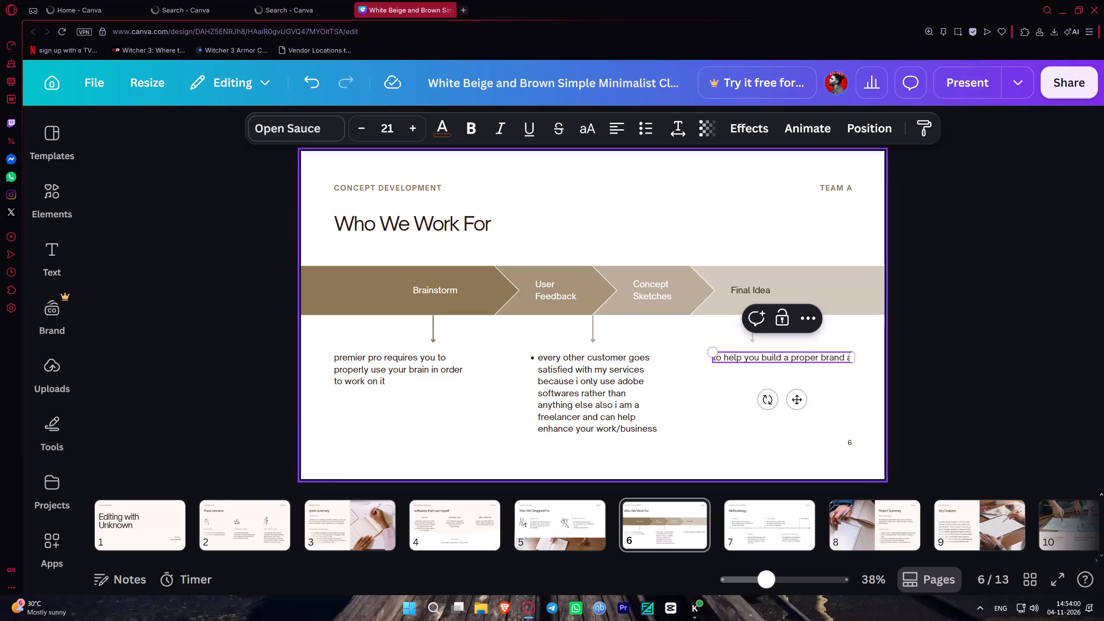
Continue the Final Idea description with "and properly establish it so you dont face any issues while you're".
text(d)
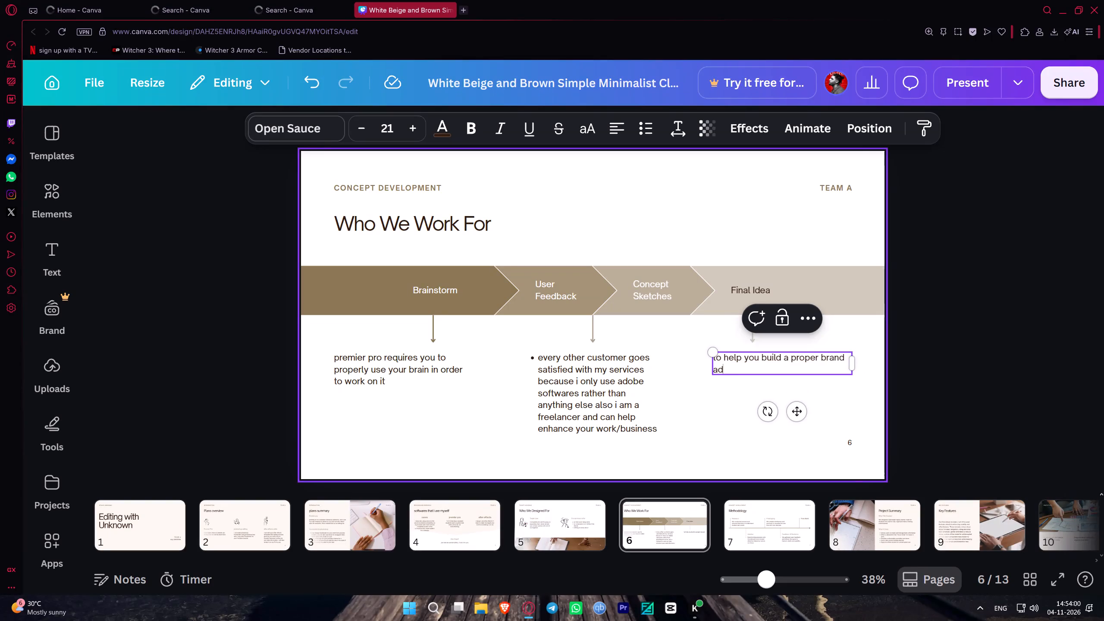
key(BackSpace)
text(nd properly estba)
key(BackSpace)
key(BackSpace)
text(ablisj)
key(BackSpace)
text(h it so you dont face any issues while you're)
key(space)
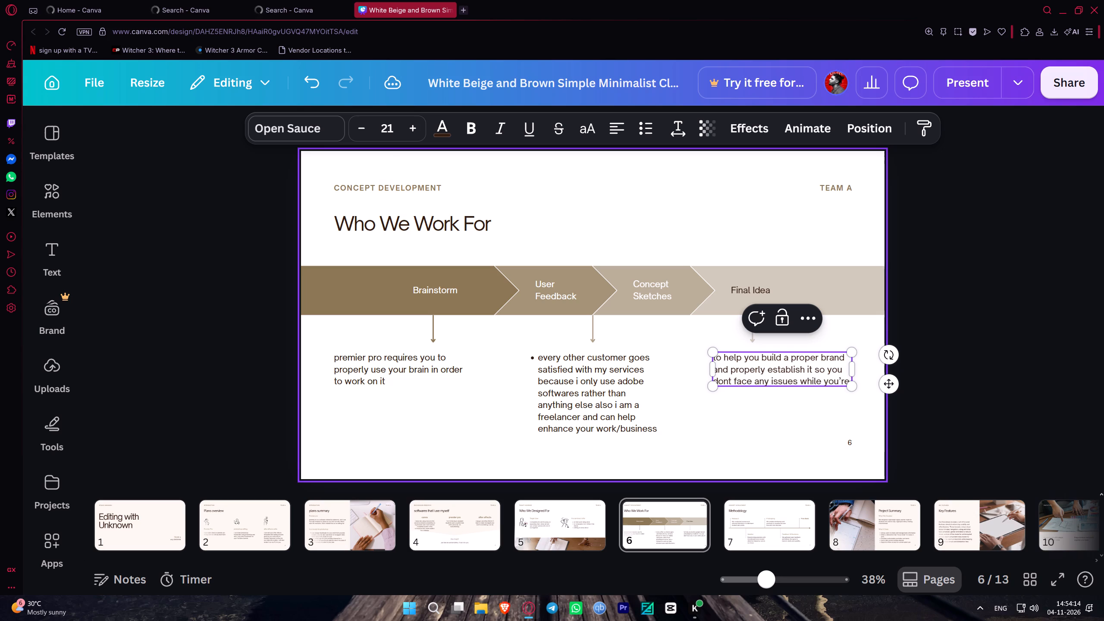
Finish the Final Idea description with "managing it later on".
text(maang)
key(BackSpace)
key(BackSpace)
key(BackSpace)
text(nagin)
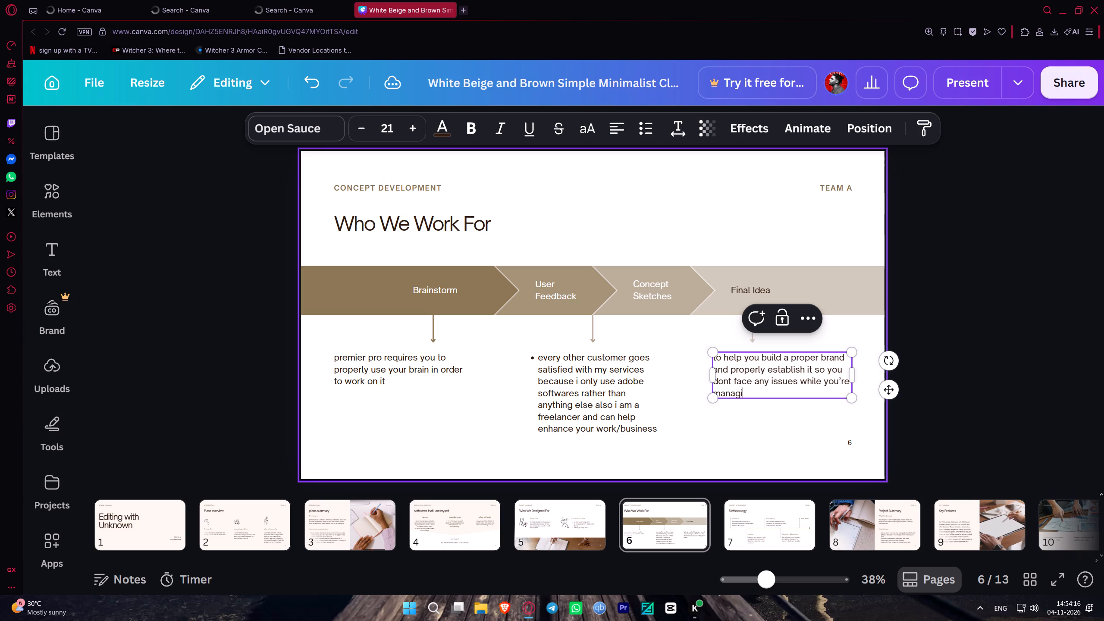
key(space)
key(BackSpace)
text(g it latero)
key(space)
key(BackSpace)
key(BackSpace)
key(space)
text(on)
Review the already edited pages 4 to 6, ending on the Methodology page.
scroll(850, 366, up, 1)
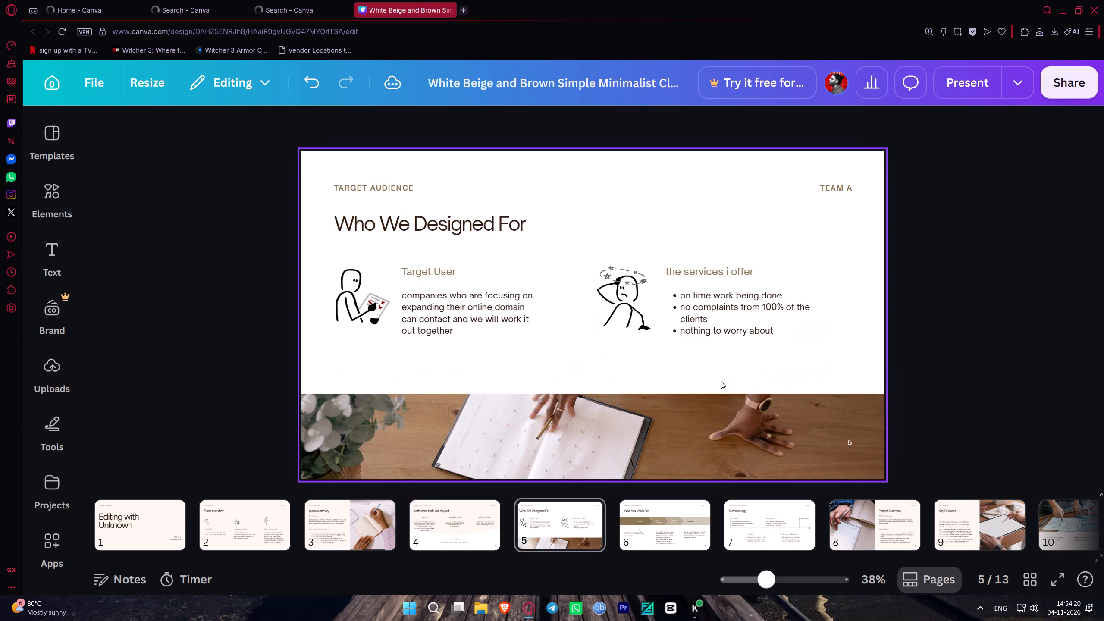
scroll(434, 304, up, 1)
scroll(434, 305, down, 2)
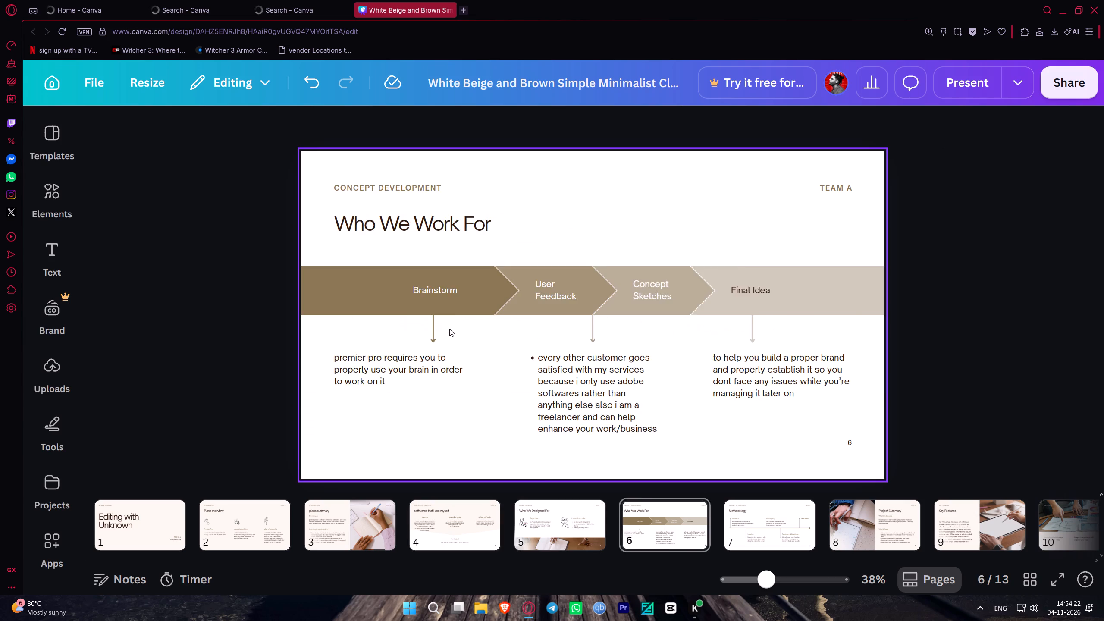
scroll(449, 329, up, 1)
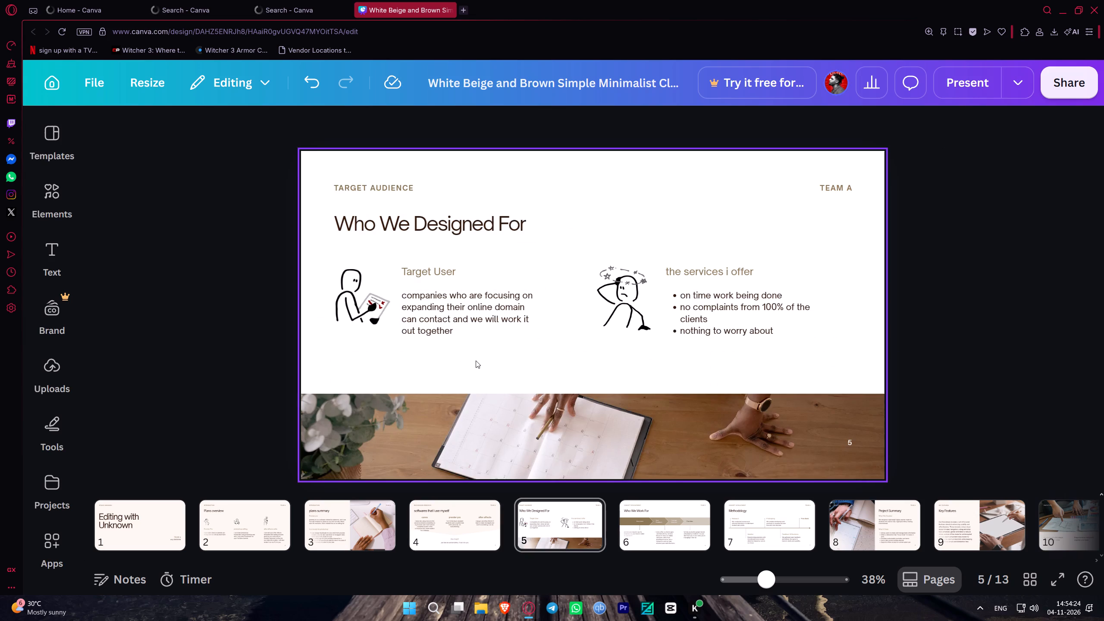
scroll(515, 393, up, 1)
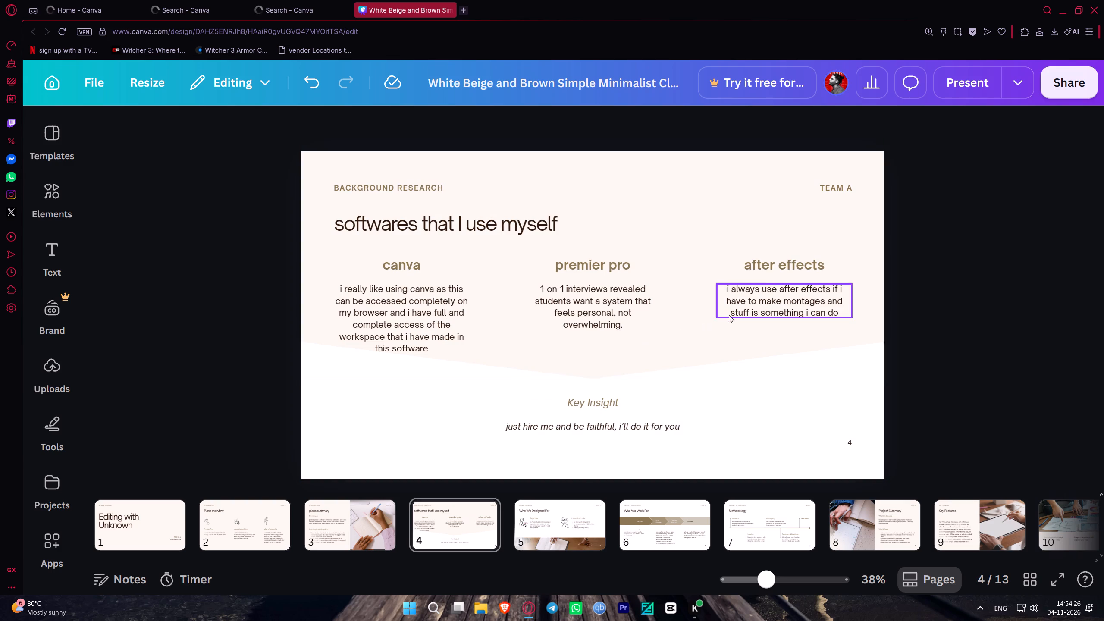
scroll(735, 310, down, 2)
scroll(721, 426, down, 1)
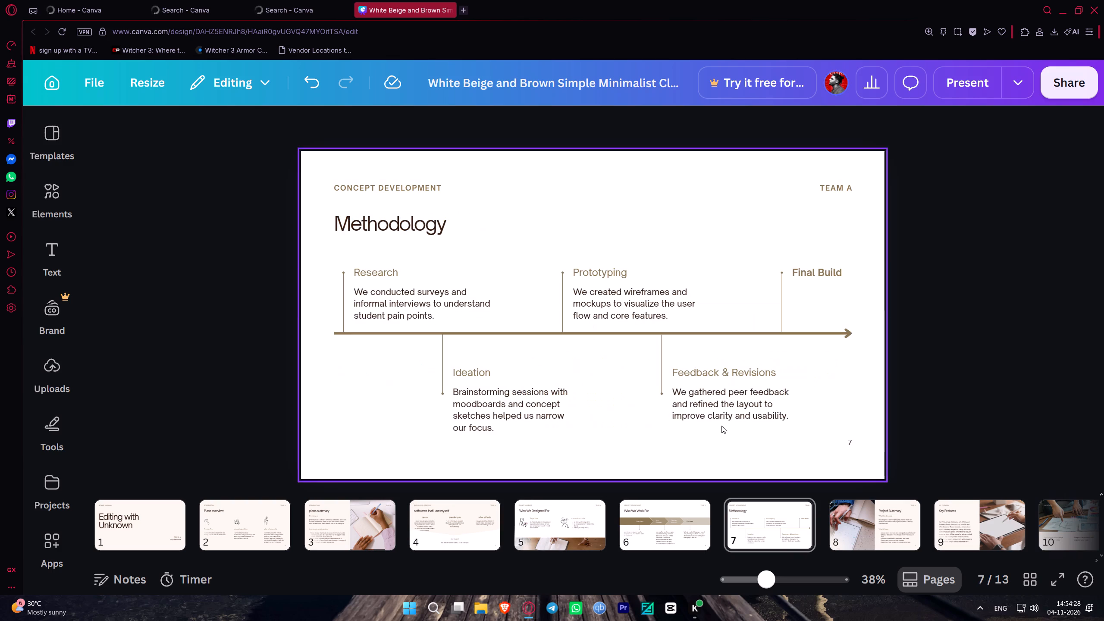
Replace the description under Research with "i do my proper research before working on any or all of your projects".
double_click(428, 300)
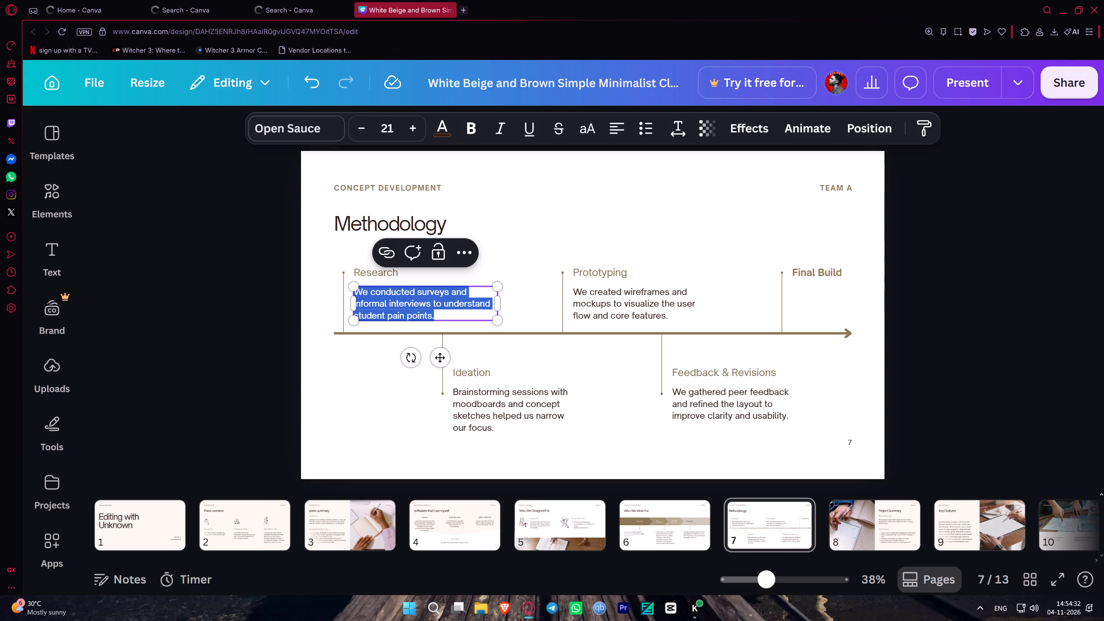
text(i do my proper research before working on any of)
key(space)
key(BackSpace)
key(BackSpace)
text(r all oy)
key(space)
key(BackSpace)
key(f)
key(BackSpace)
key(space)
key(BackSpace)
key(BackSpace)
text(f your projects)
key(space)
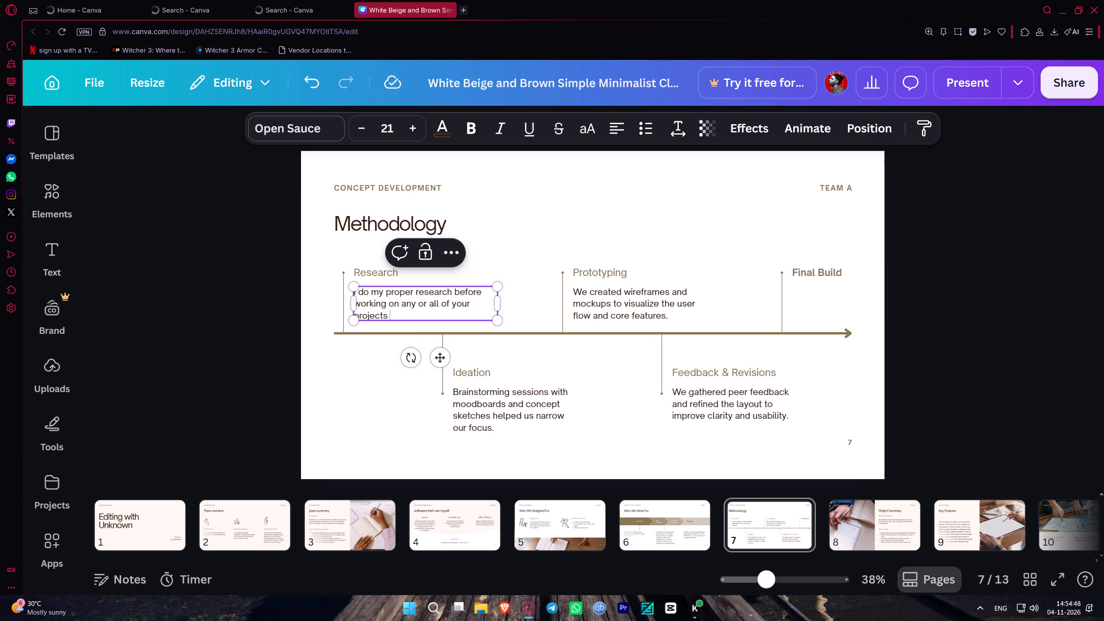
Finish the Research description with "so that you only receive quality content to upload on your social media".
text(so that you only receive quality)
key(space)
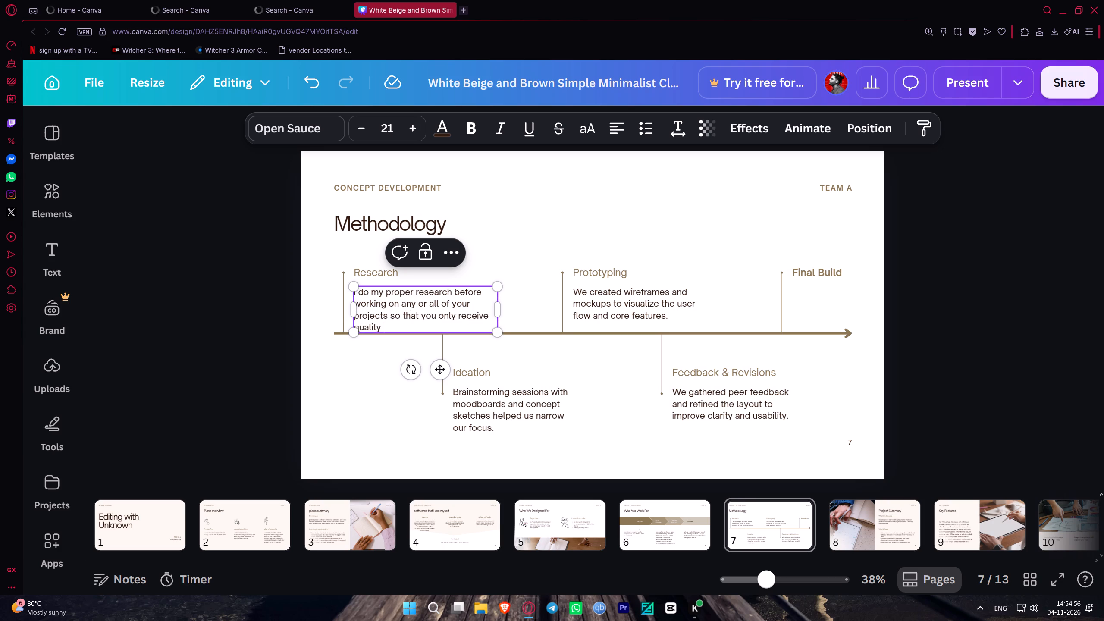
text(content to upload on f)
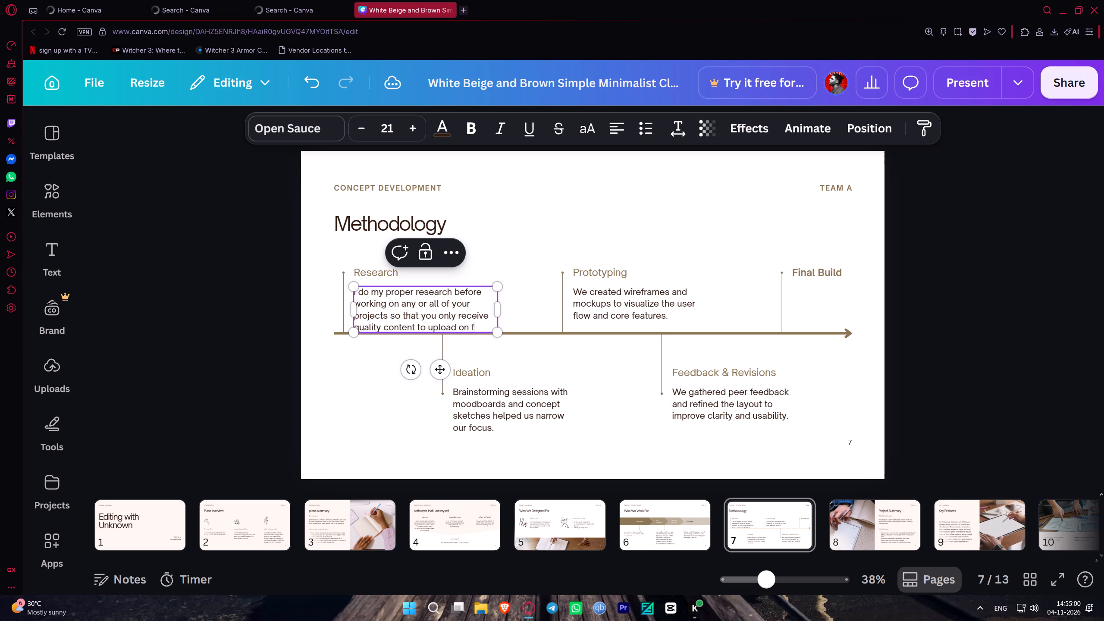
key(BackSpace)
text(your social media)
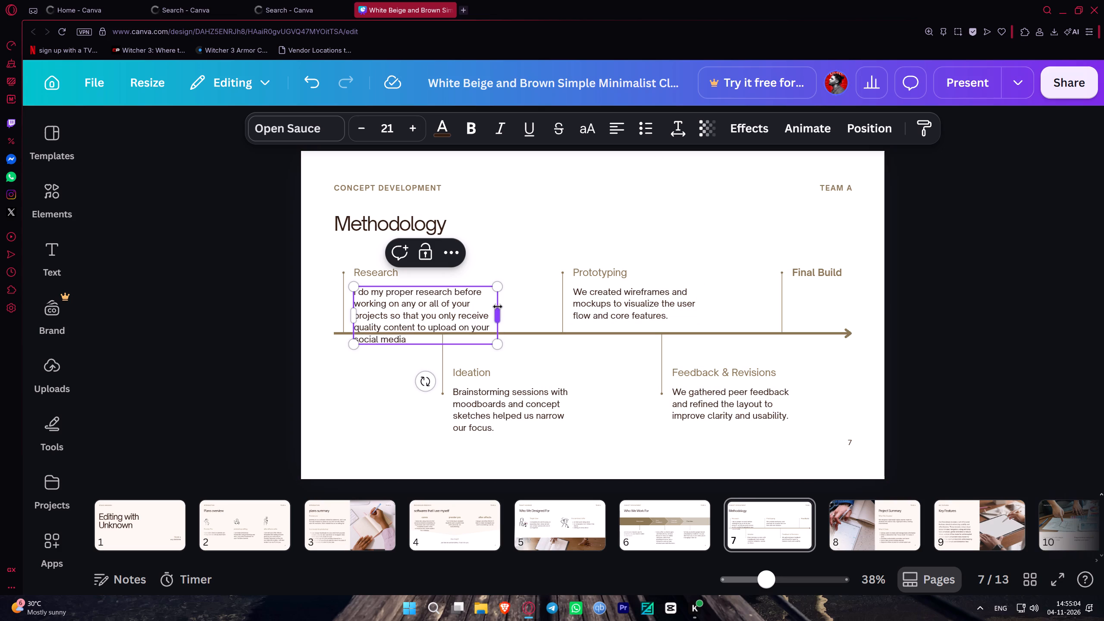
Widen the Research description's text box almost to the Prototyping divider so its text fits above the timeline arrow.
drag(498, 307, 554, 310)
click(389, 439)
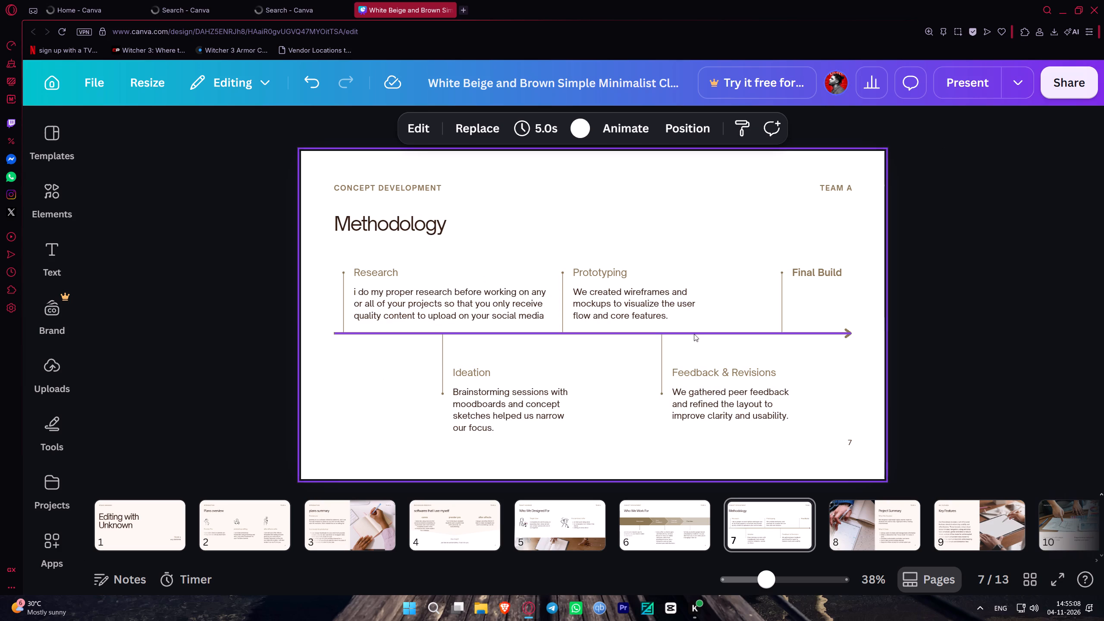
Open the description under Prototyping for editing with all its text selected.
double_click(681, 303)
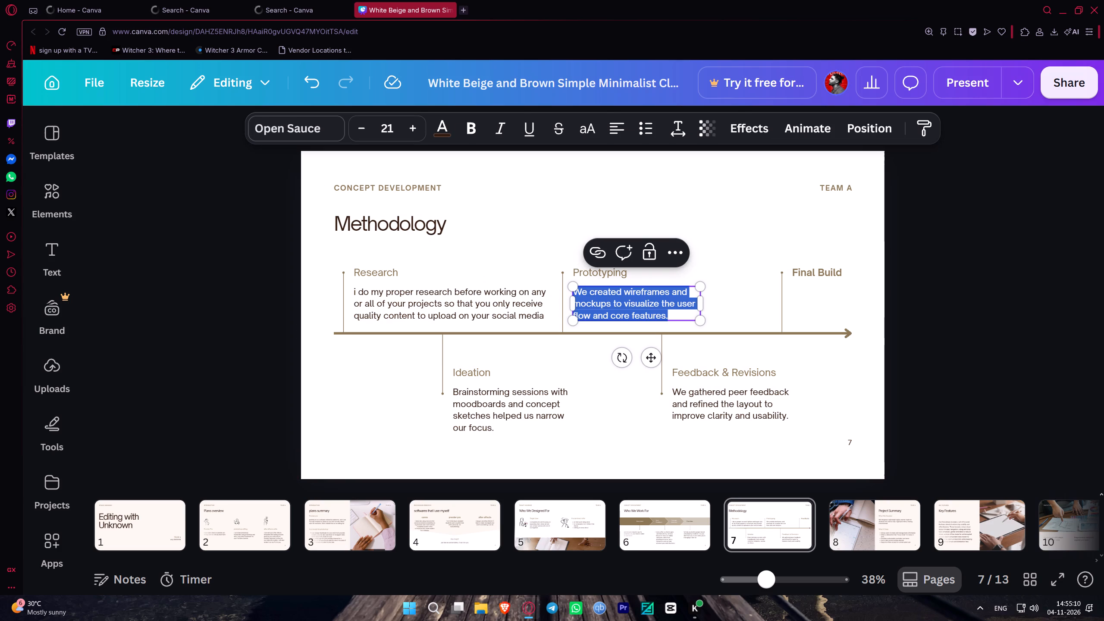
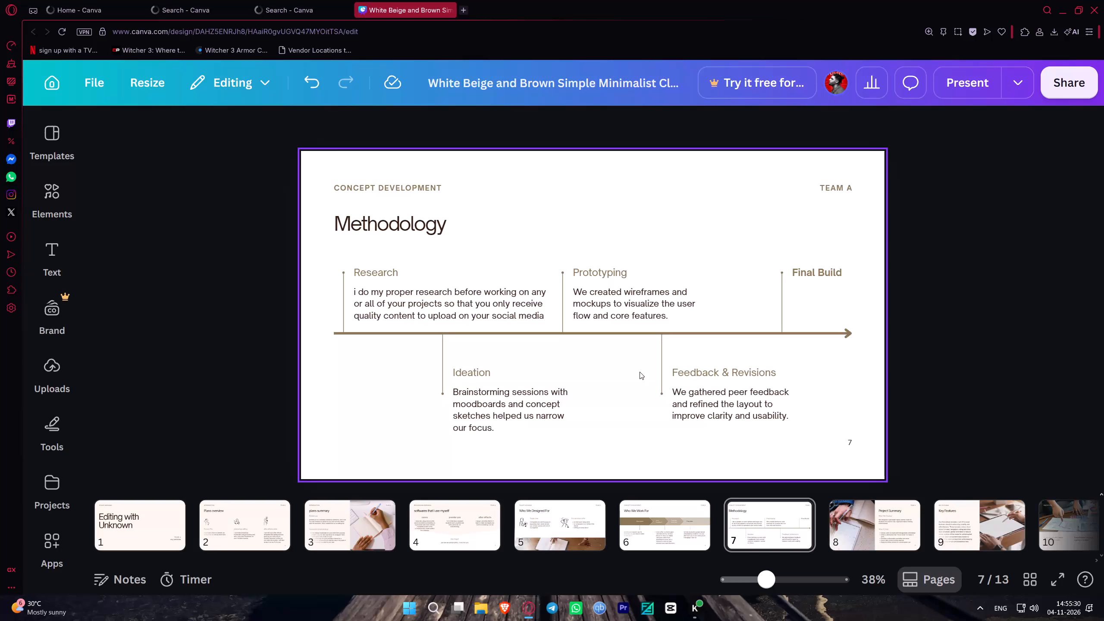
Replace the description under Prototyping with "i also have prototypes for the work".
double_click(674, 305)
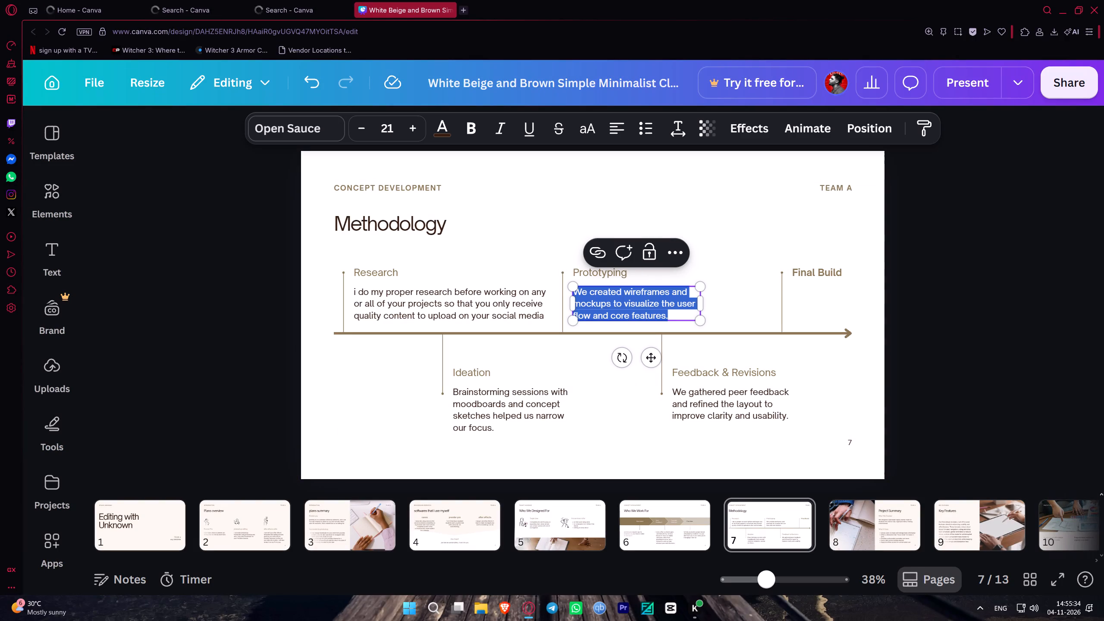
text(i also have prott)
key(BackSpace)
text(to)
key(BackSpace)
key(BackSpace)
text(otypes for the workd)
key(space)
key(BackSpace)
key(BackSpace)
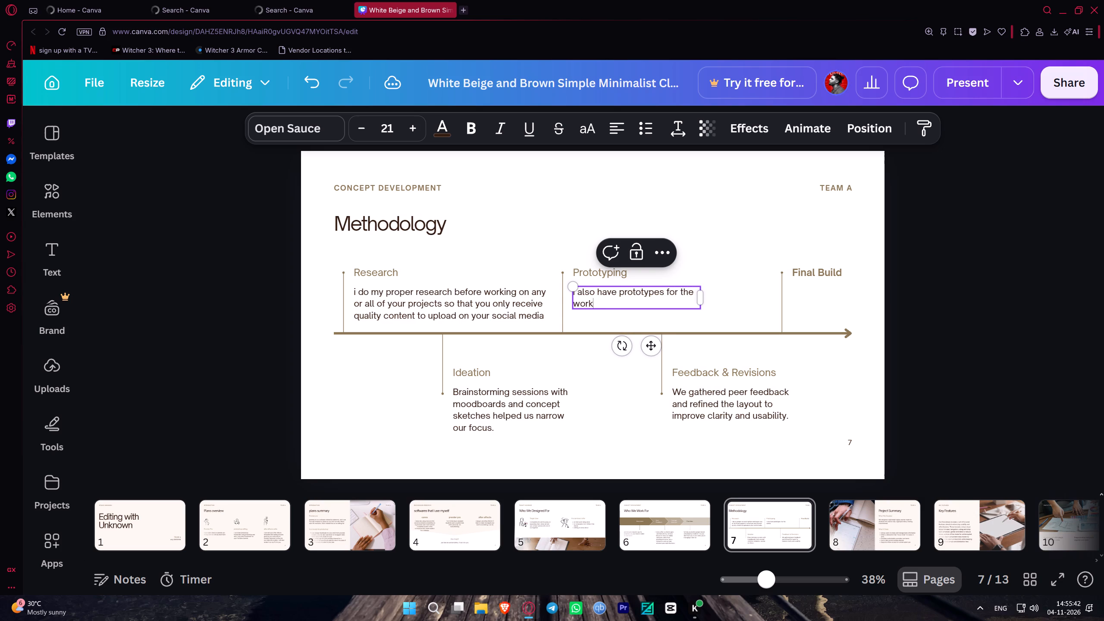
Finish the Prototyping description with "that i do and it does show and work for itself".
key(space)
text(that i do and it doe s)
key(BackSpace)
key(BackSpace)
text(s wh)
key(BackSpace)
key(s)
key(BackSpace)
key(s)
key(BackSpace)
key(BackSpace)
text(show and wor kf)
key(BackSpace)
key(BackSpace)
key(BackSpace)
text(k for itself)
Replace the description under Ideation with "i create new ideas everyday".
double_click(507, 404)
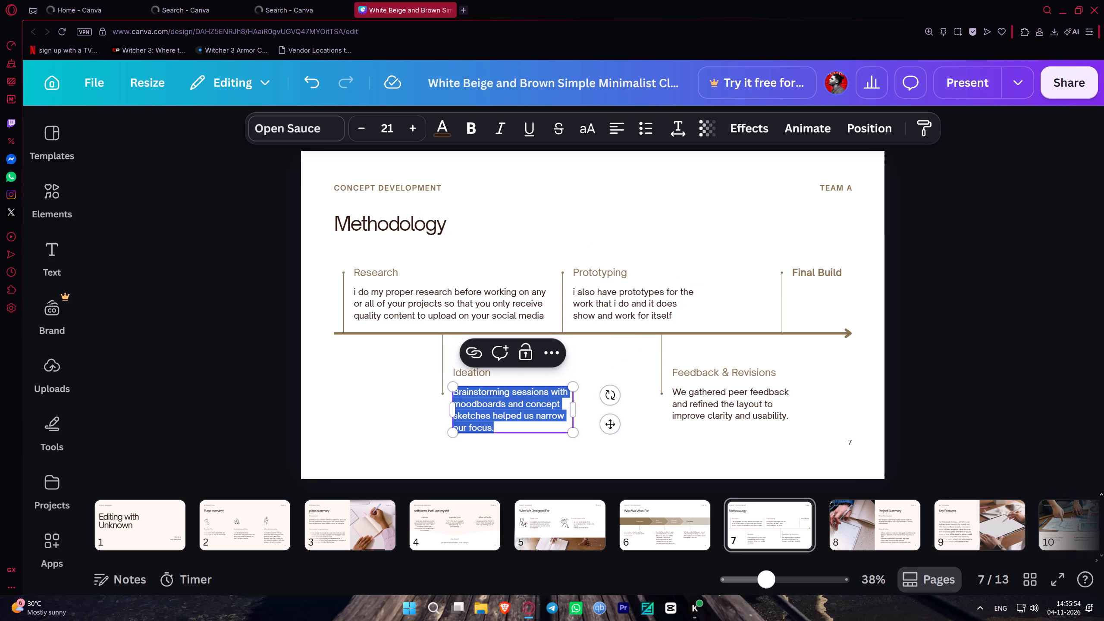
text(i create enw)
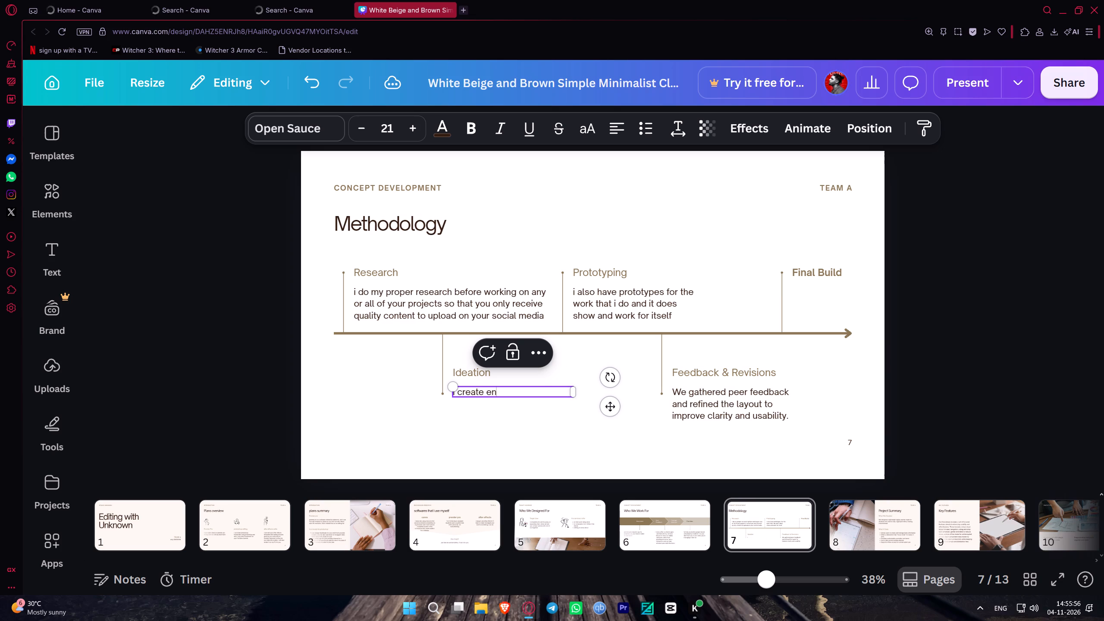
key(space)
key(BackSpace)
key(BackSpace)
key(BackSpace)
key(BackSpace)
text(new e)
key(BackSpace)
text(ideas ave)
key(BackSpace)
key(BackSpace)
key(BackSpace)
text(everyday t)
key(BackSpace)
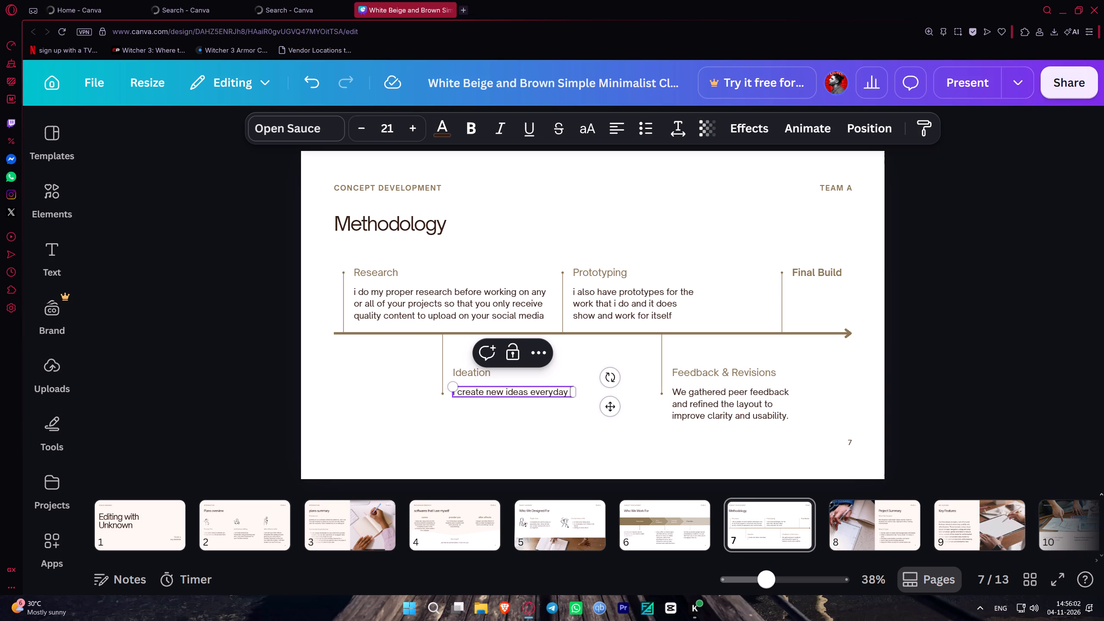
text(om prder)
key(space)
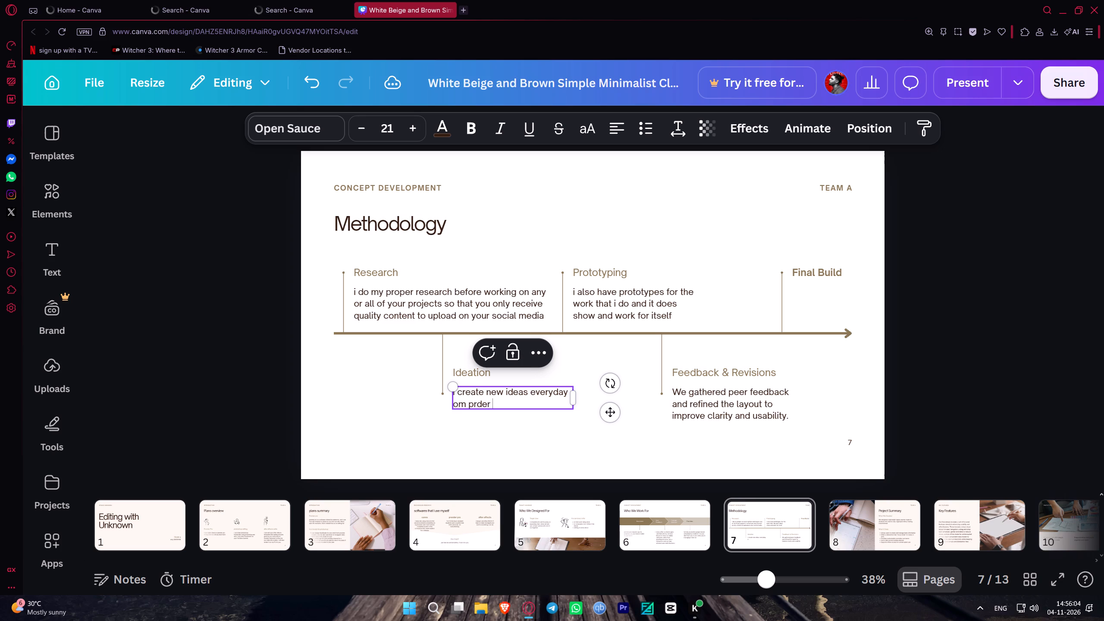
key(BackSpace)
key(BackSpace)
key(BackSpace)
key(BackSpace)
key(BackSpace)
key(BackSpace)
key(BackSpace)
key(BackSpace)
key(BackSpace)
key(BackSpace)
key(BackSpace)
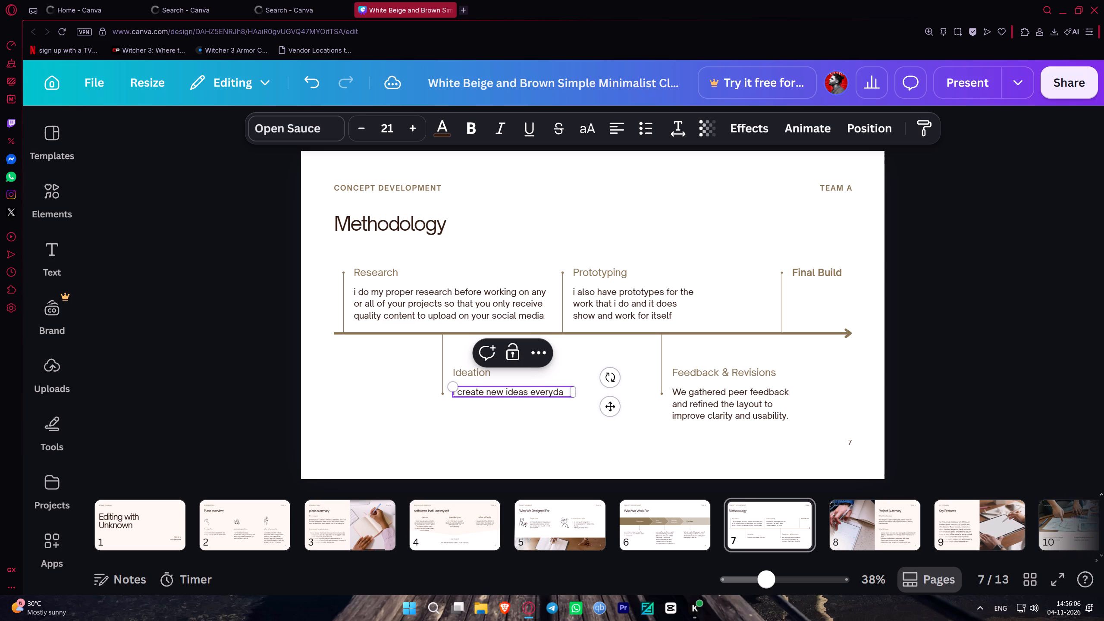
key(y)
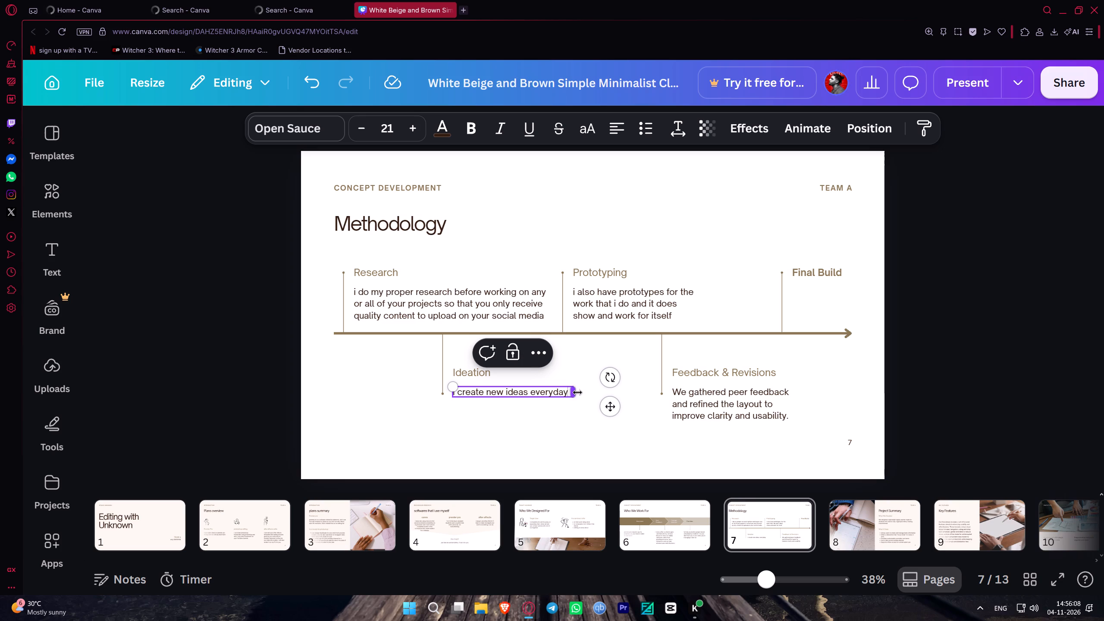
Widen the Ideation description's text box almost to the Feedback & Revisions divider, about 629 wide.
drag(577, 392, 649, 394)
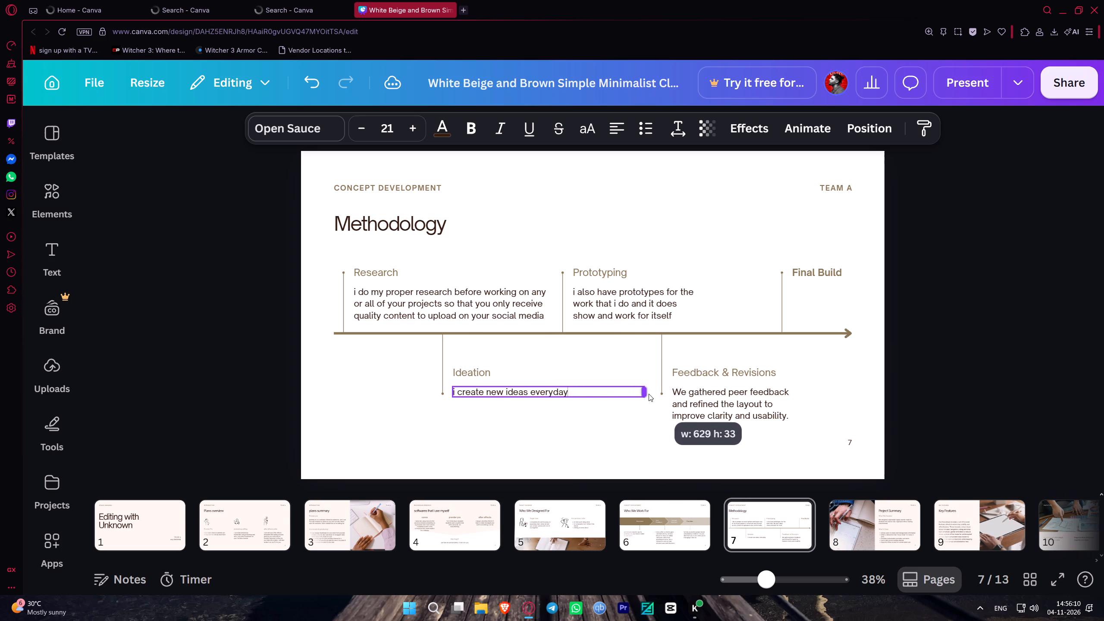
drag(649, 394, 647, 394)
Finish the Ideation description with "in order to improve your content and take it to the next level !".
click(613, 389)
key(space)
text(in)
text(or)
key(BackSpace)
key(BackSpace)
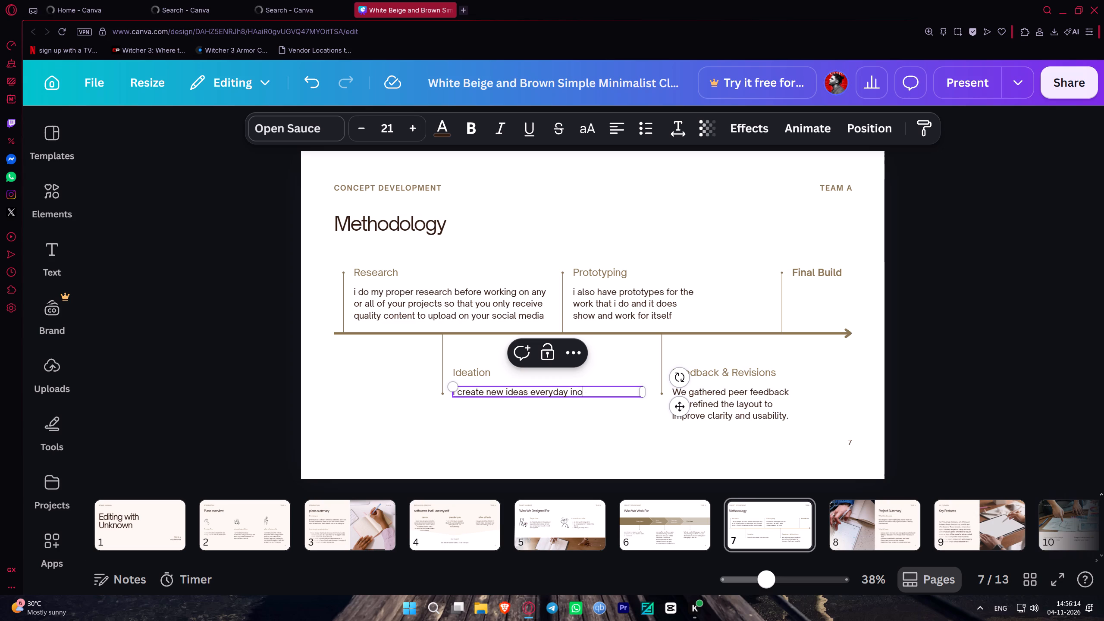
key(space)
text(order to imr)
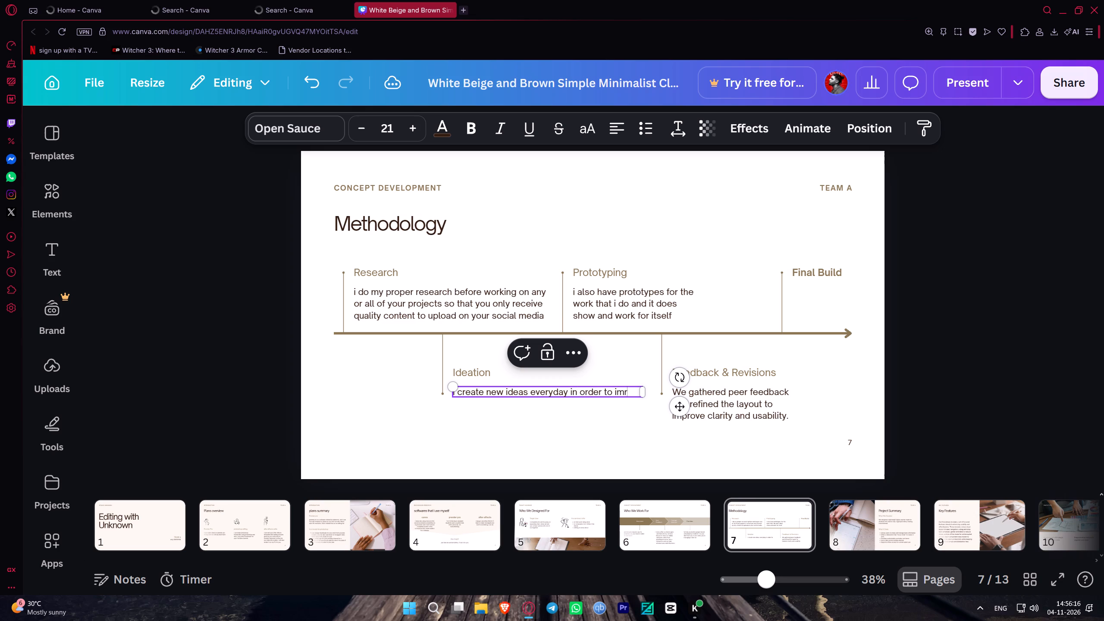
key(BackSpace)
text(prove your content adn)
key(space)
key(BackSpace)
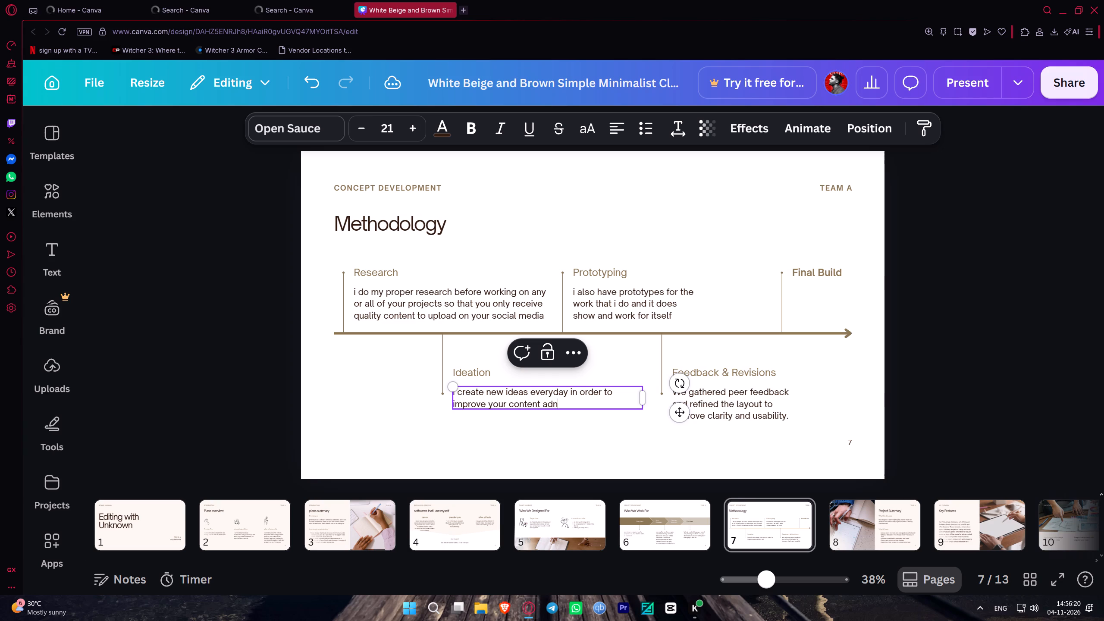
key(BackSpace)
key(BackSpace)
text(nd take it to the next lebe)
key(BackSpace)
key(BackSpace)
text(vel)
key(space)
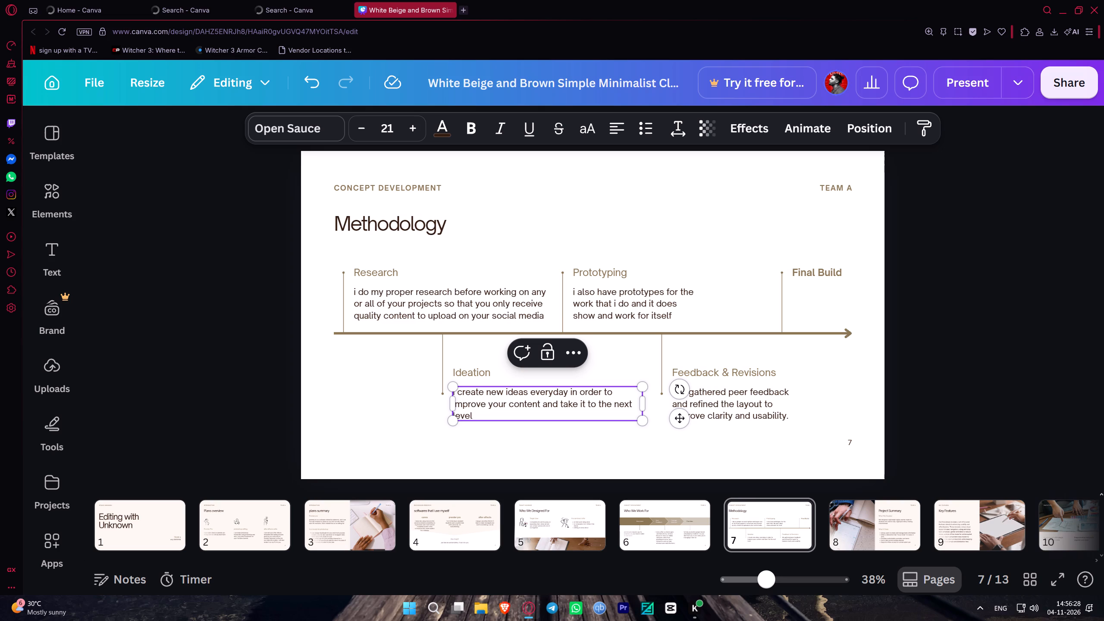
key(shift+exclam)
Replace the Feedback & Revisions description with "i also gather feedback from different customers regarding the quality of my work and so far its all positive".
click(761, 399)
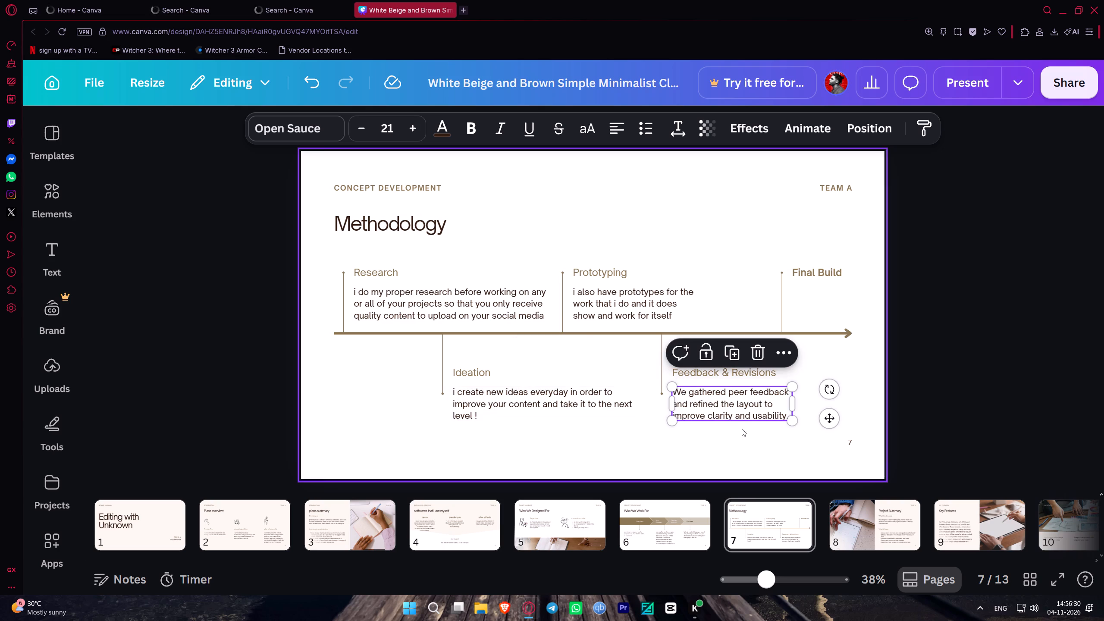
click(741, 432)
double_click(739, 402)
text(i also a)
key(BackSpace)
text(gar)
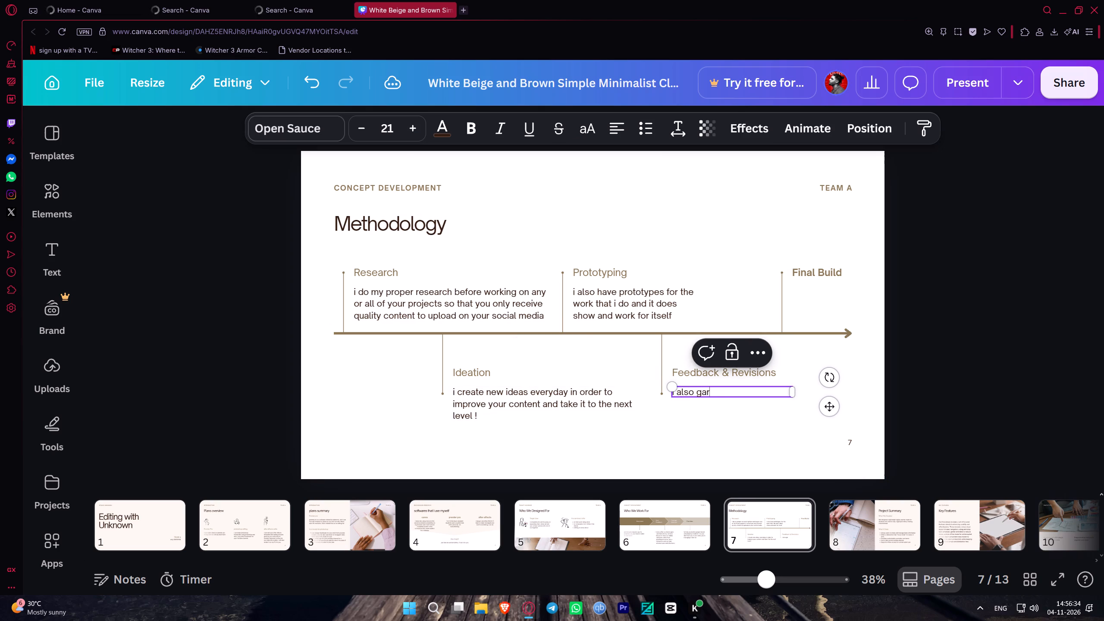
key(BackSpace)
text(ther feedback from different)
key(space)
text(customers regarding the quality of my work and so far its all positive)
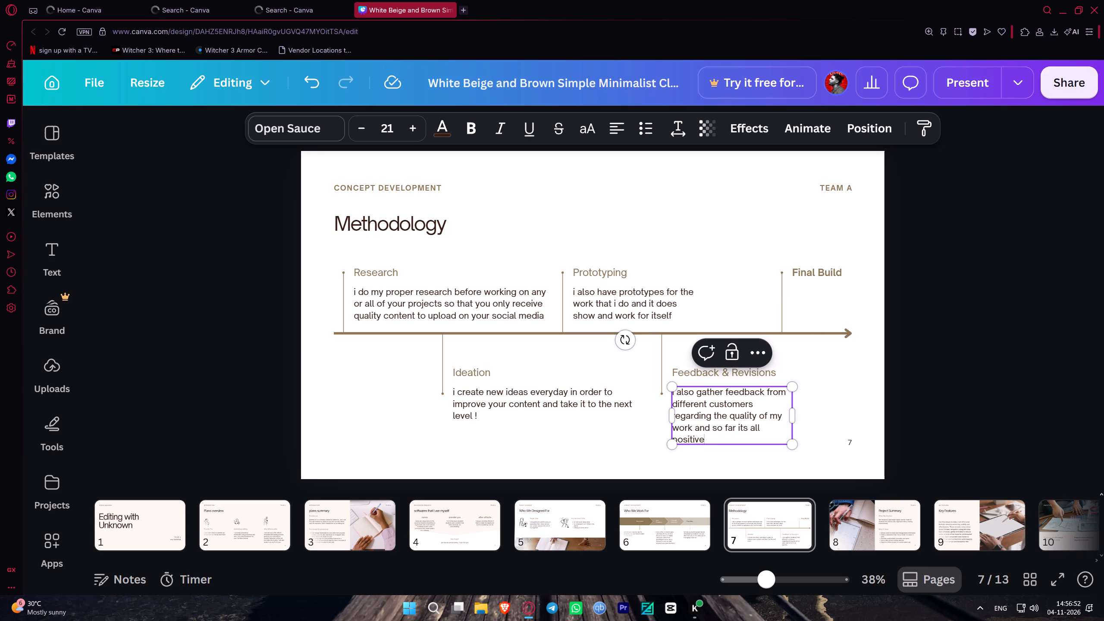
Widen the Feedback & Revisions description's text box to about 533 so its text fits above the page number.
drag(796, 414, 837, 411)
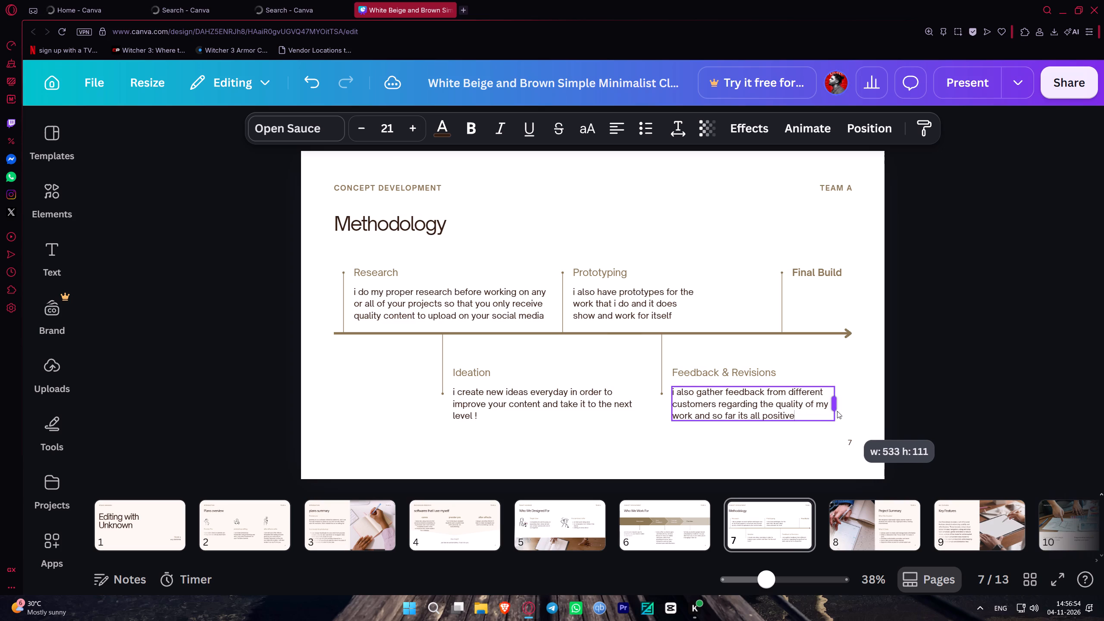
drag(837, 411, 834, 411)
click(812, 452)
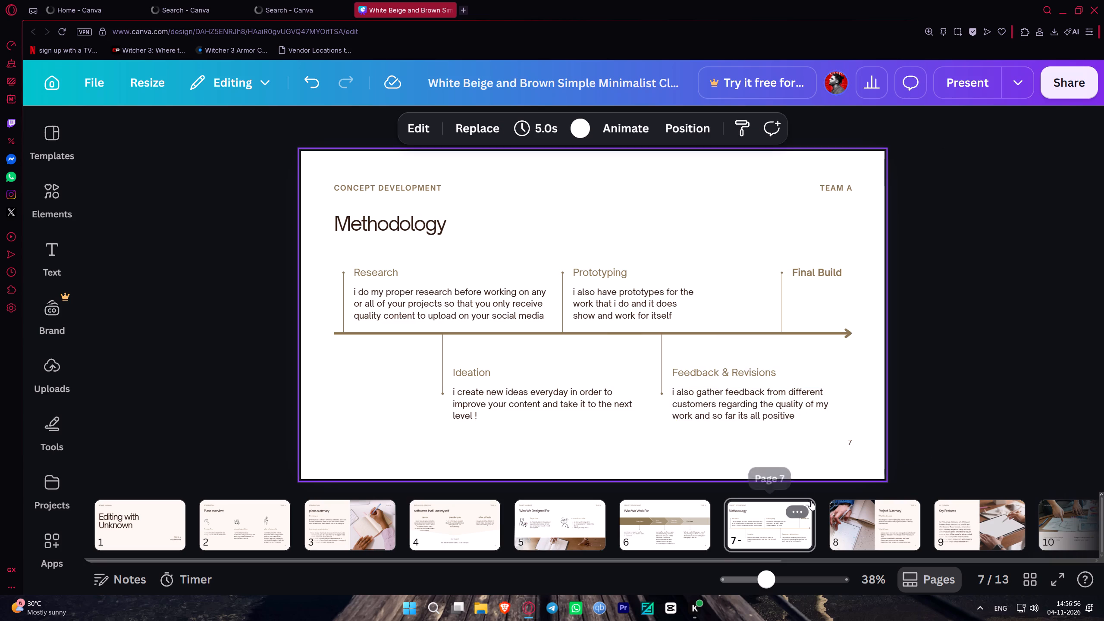
On page 8, change the subheading "What We Created" under Project Summary to "What I Created".
scroll(800, 411, down, 1)
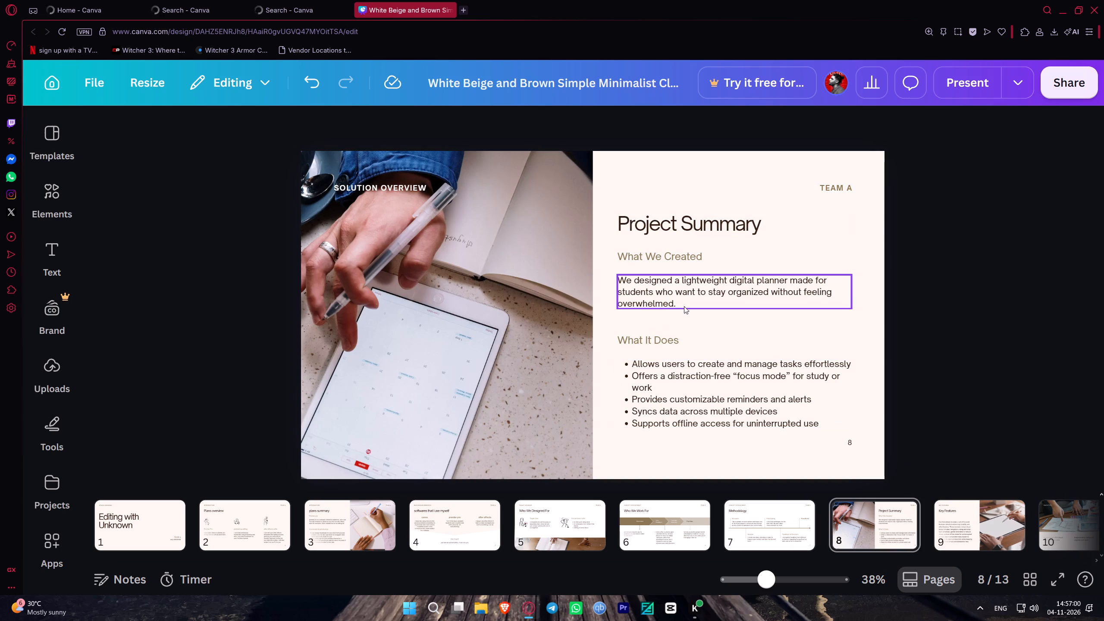
click(652, 251)
double_click(658, 252)
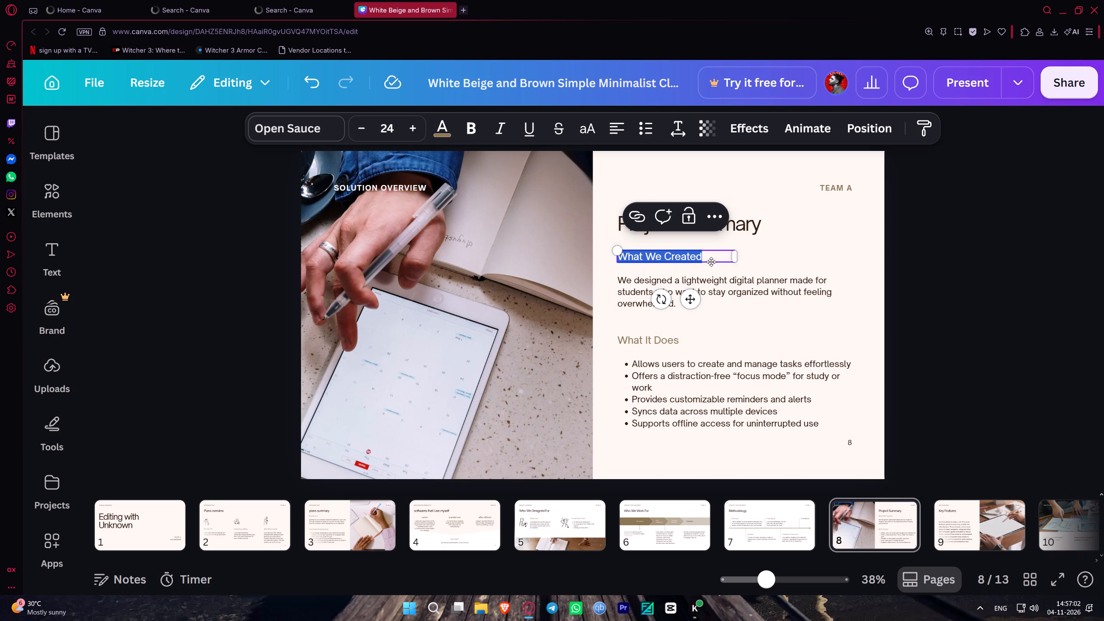
click(711, 262)
click(705, 253)
click(663, 256)
drag(659, 256, 656, 255)
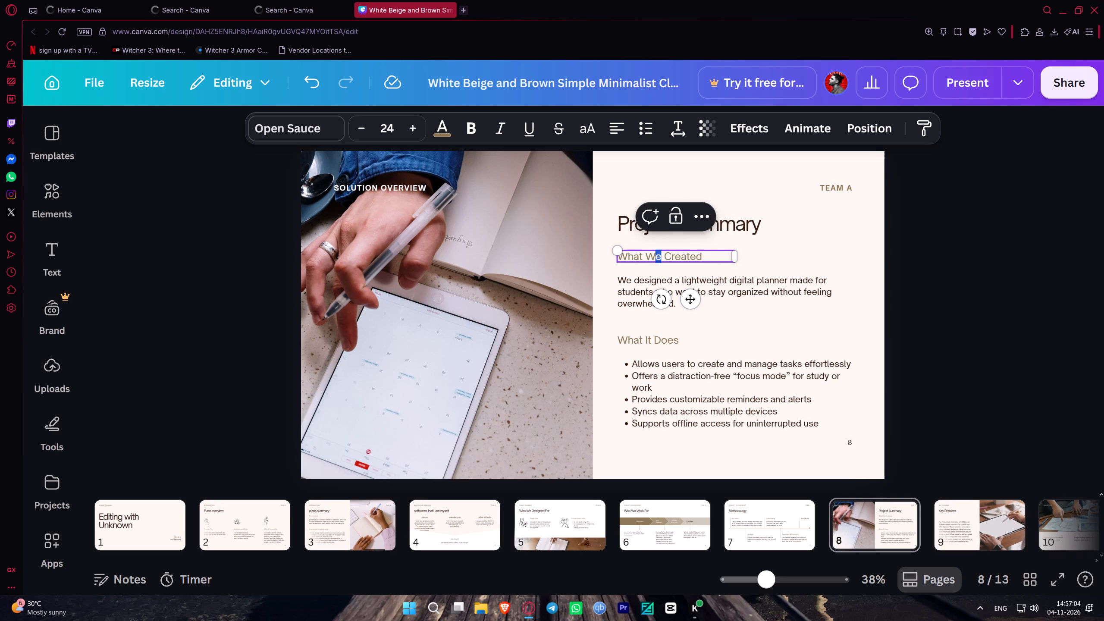
drag(656, 255, 647, 252)
key(shift+i)
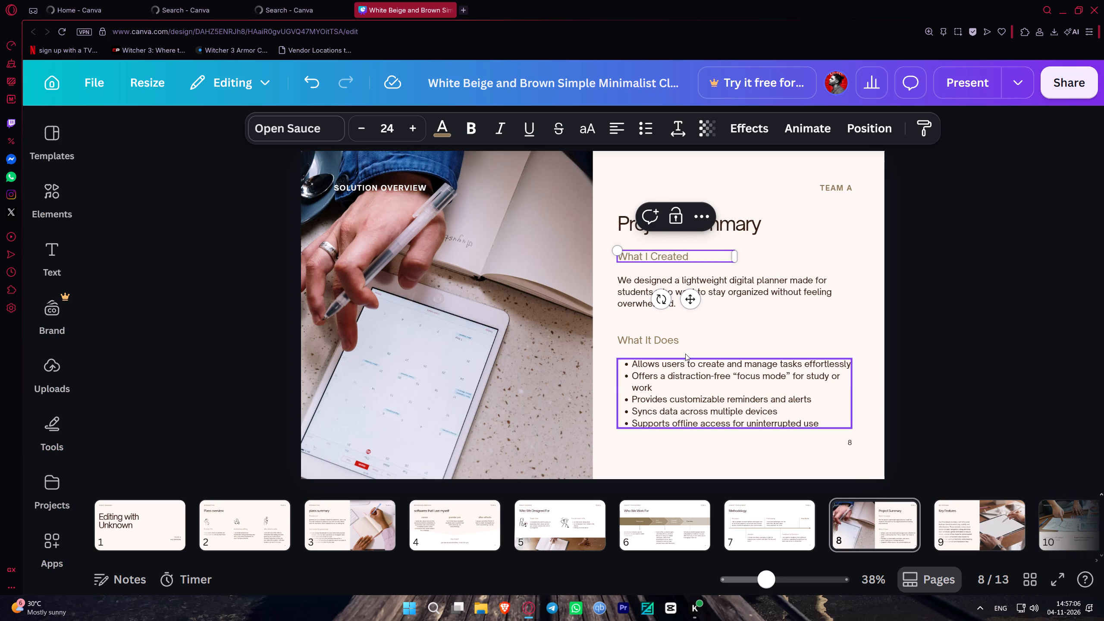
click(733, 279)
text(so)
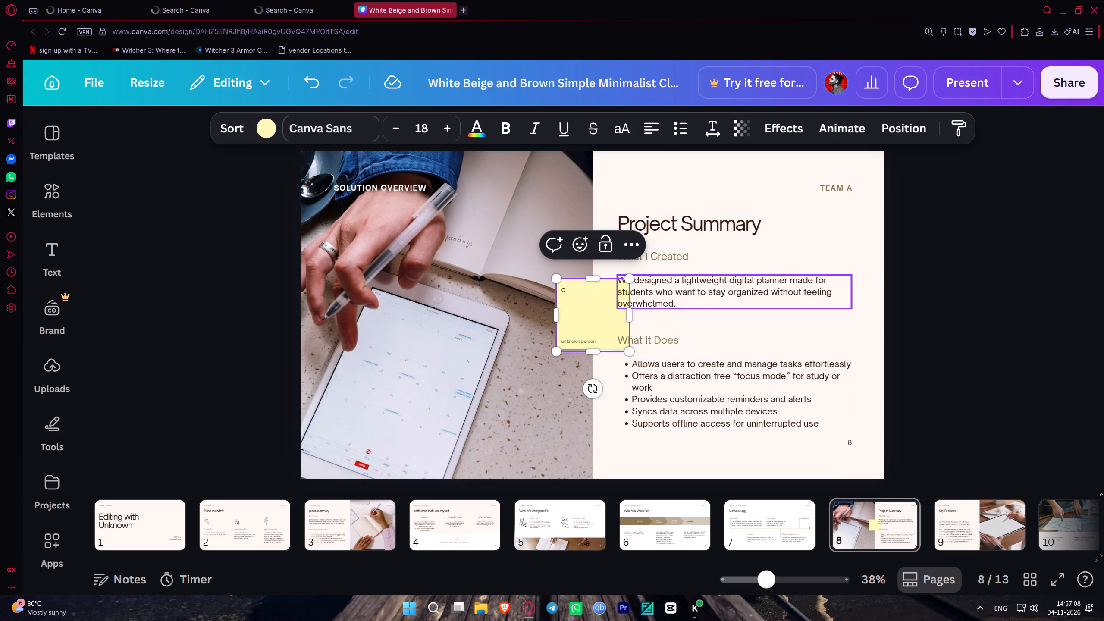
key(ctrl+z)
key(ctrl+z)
Replace the description under What I Created with "for so long i've only created perfection".
double_click(704, 304)
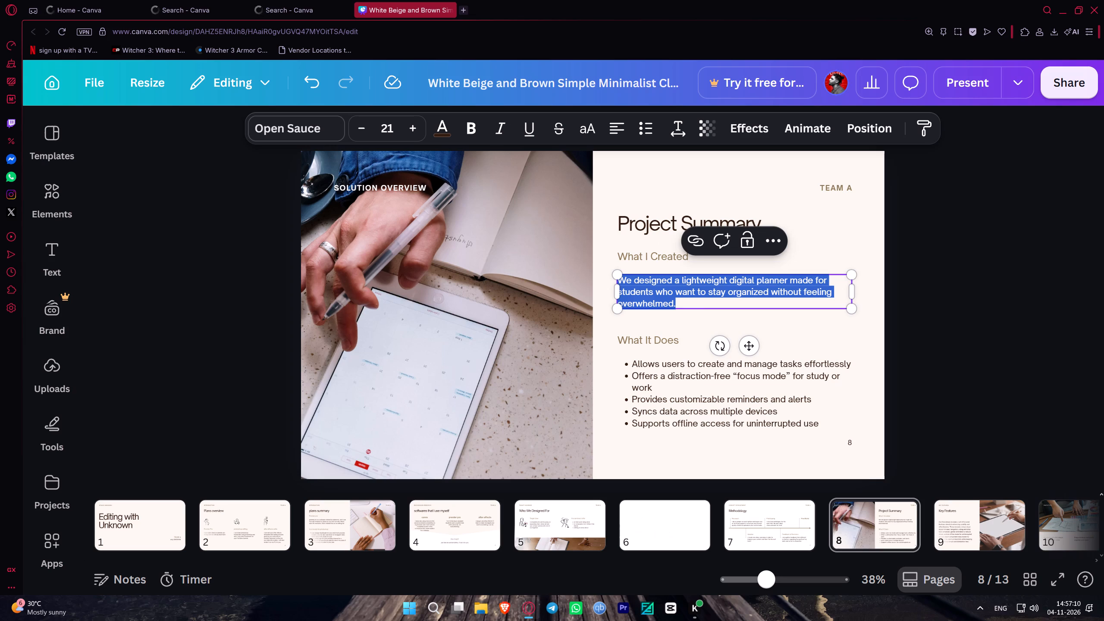
text(so long)
key(space)
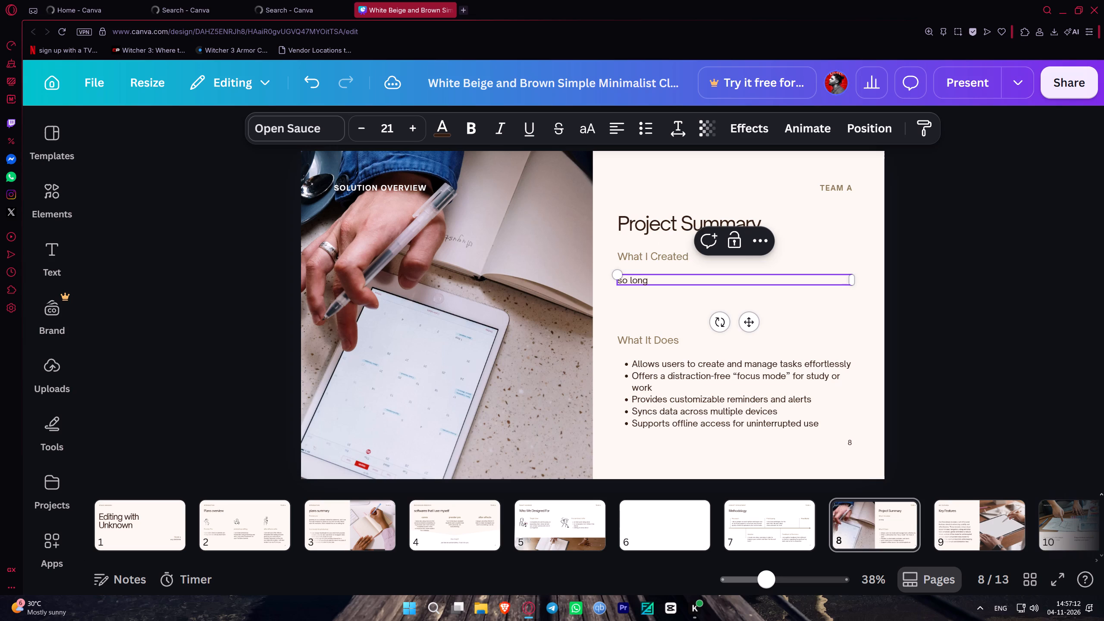
key(i)
key(BackSpace)
key(BackSpace)
key(BackSpace)
key(BackSpace)
key(BackSpace)
key(BackSpace)
key(BackSpace)
key(BackSpace)
key(BackSpace)
key(BackSpace)
text(i h)
key(BackSpace)
key(BackSpace)
key(BackSpace)
text(for as)
key(BackSpace)
key(BackSpace)
text(so long i've only creatd)
key(space)
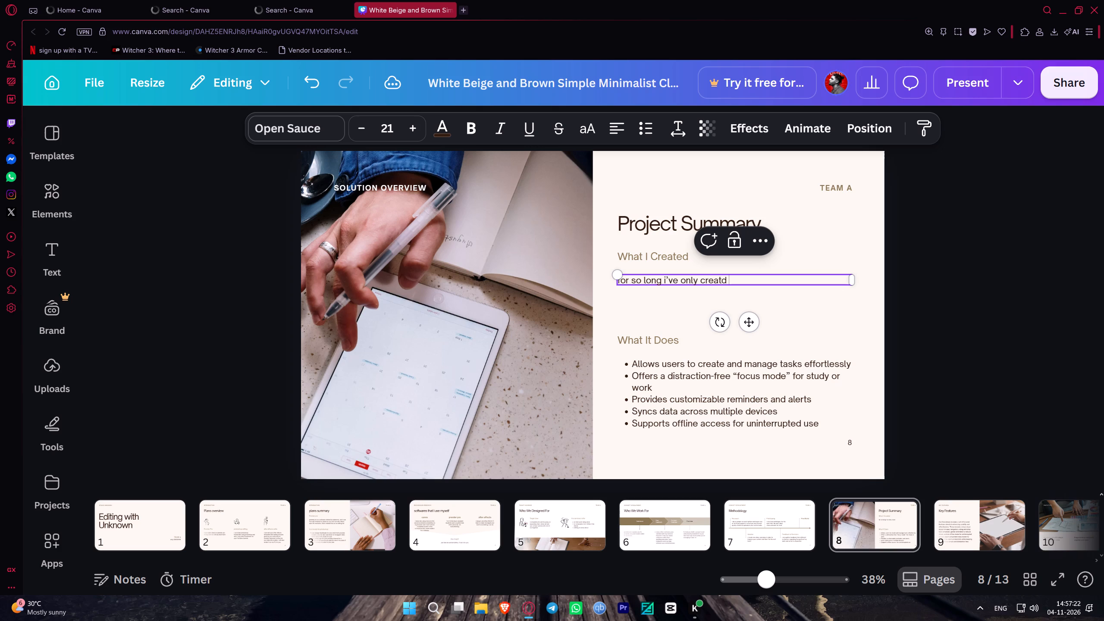
key(BackSpace)
key(BackSpace)
text(ed perfection on)
key(space)
key(BackSpace)
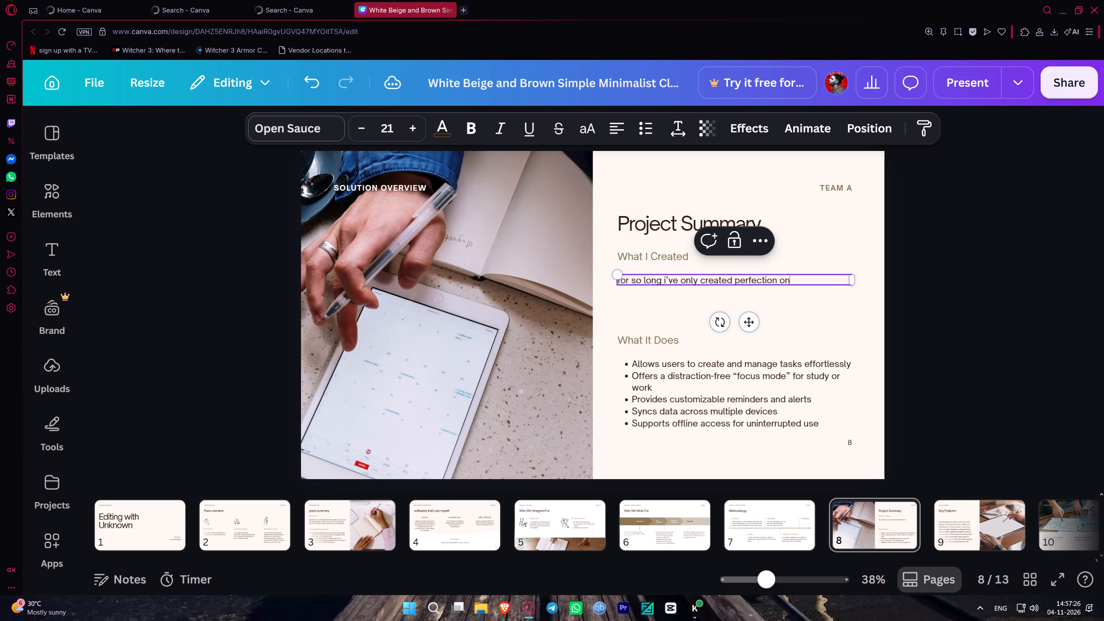
key(BackSpace)
key(BackSpace)
Continue the What I Created description with "in my content which makes it helpful for you".
text(in my cotn)
key(BackSpace)
key(BackSpace)
text(ntent whic)
key(space)
key(BackSpace)
text(h makes it he;)
key(BackSpace)
text(lpful fory)
key(space)
key(BackSpace)
key(BackSpace)
key(space)
text(you a)
key(BackSpace)
Finish the What I Created description with "to make your own content better and does the job for itself anyways".
text(to mka)
key(BackSpace)
key(BackSpace)
key(BackSpace)
key(BackSpace)
text(make your own content better and does the jo)
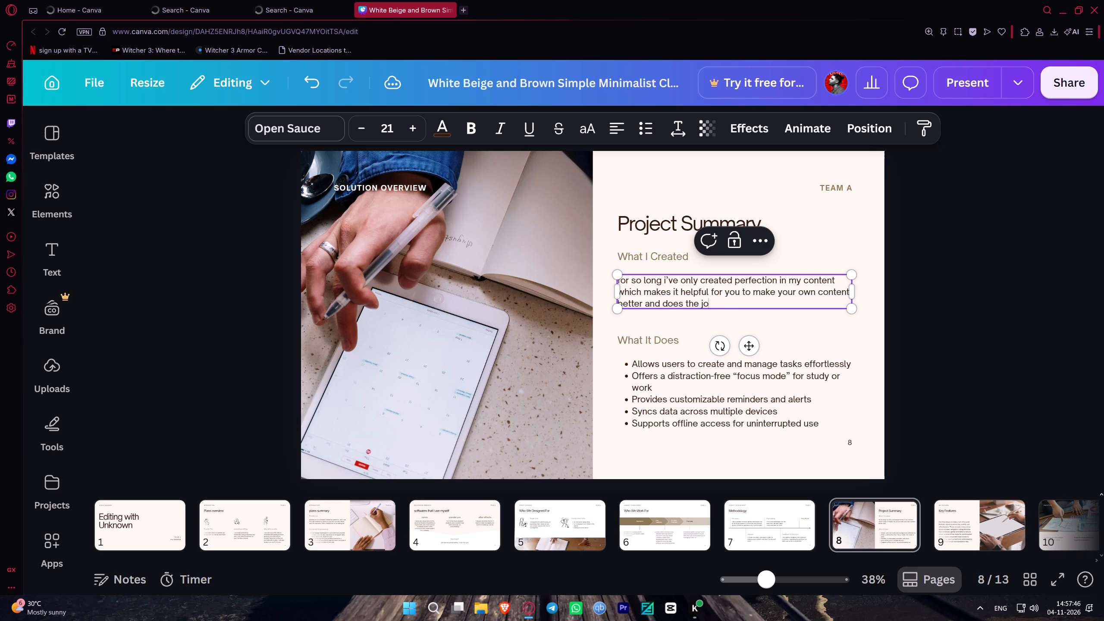
text(b for it se)
key(BackSpace)
key(BackSpace)
key(BackSpace)
text(self anyawy)
key(BackSpace)
key(BackSpace)
key(BackSpace)
text(ways)
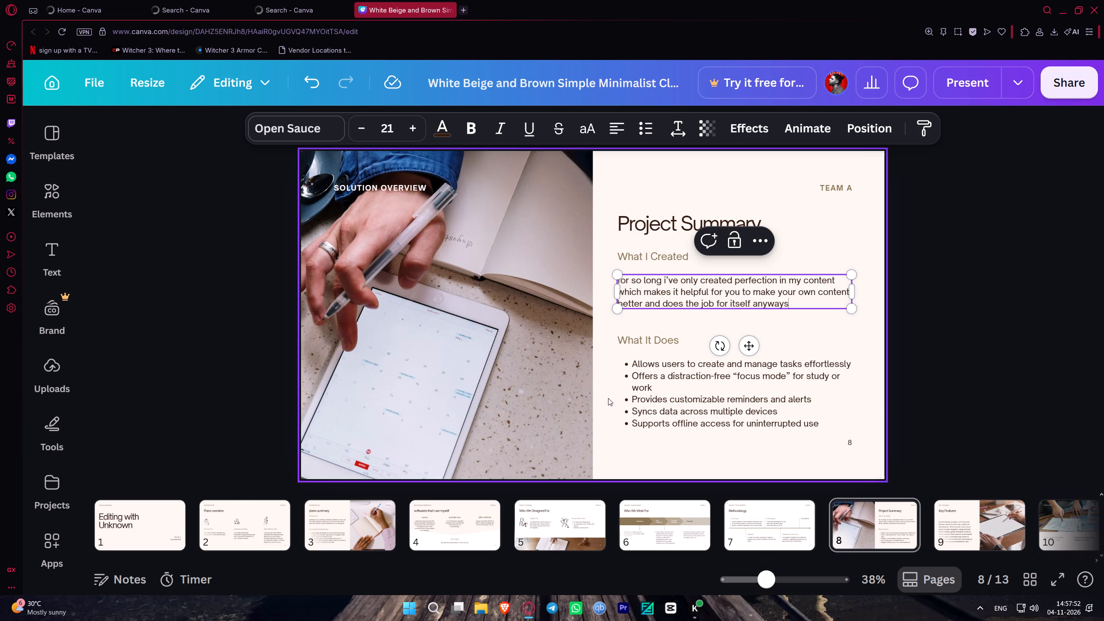
Replace the What It Does bullets with a bullet reading "it allows you to slack off while me and my time work our ashes off".
double_click(650, 378)
text(it allows you to st)
key(BackSpace)
text(lac k)
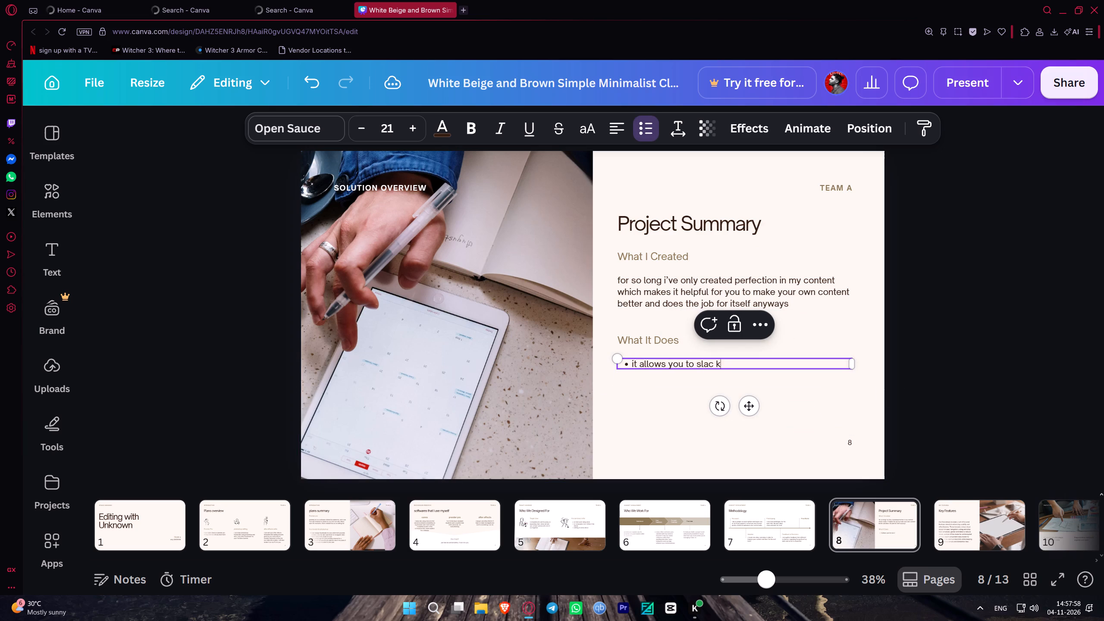
key(BackSpace)
key(BackSpace)
text(k off while me and my time work our)
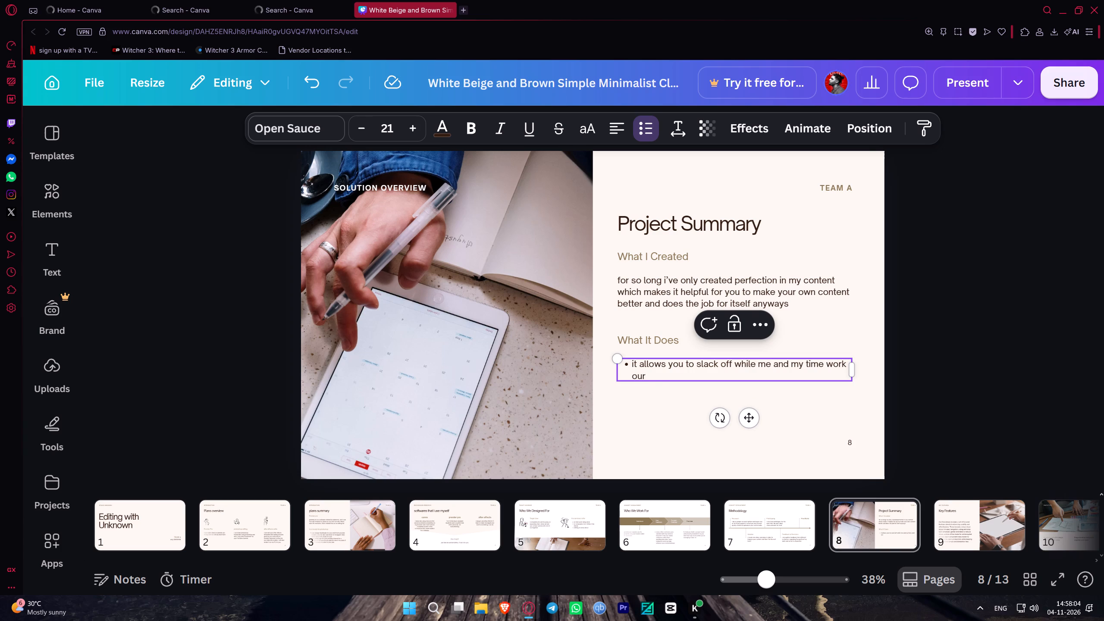
key(space)
text(ashes off y)
key(BackSpace)
Continue the What It Does bullet with "for your company and your idea to grow,".
text(fro)
key(space)
key(BackSpace)
key(BackSpace)
key(BackSpace)
text(or yor)
key(BackSpace)
text(ur comap)
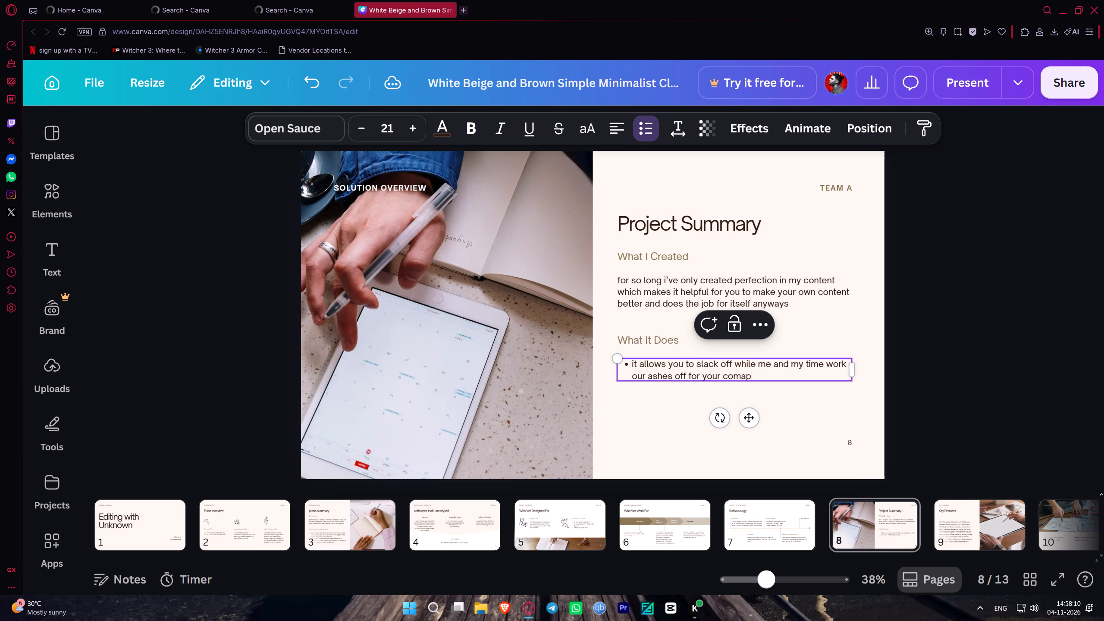
key(BackSpace)
key(BackSpace)
text(pany and your idea to grow,)
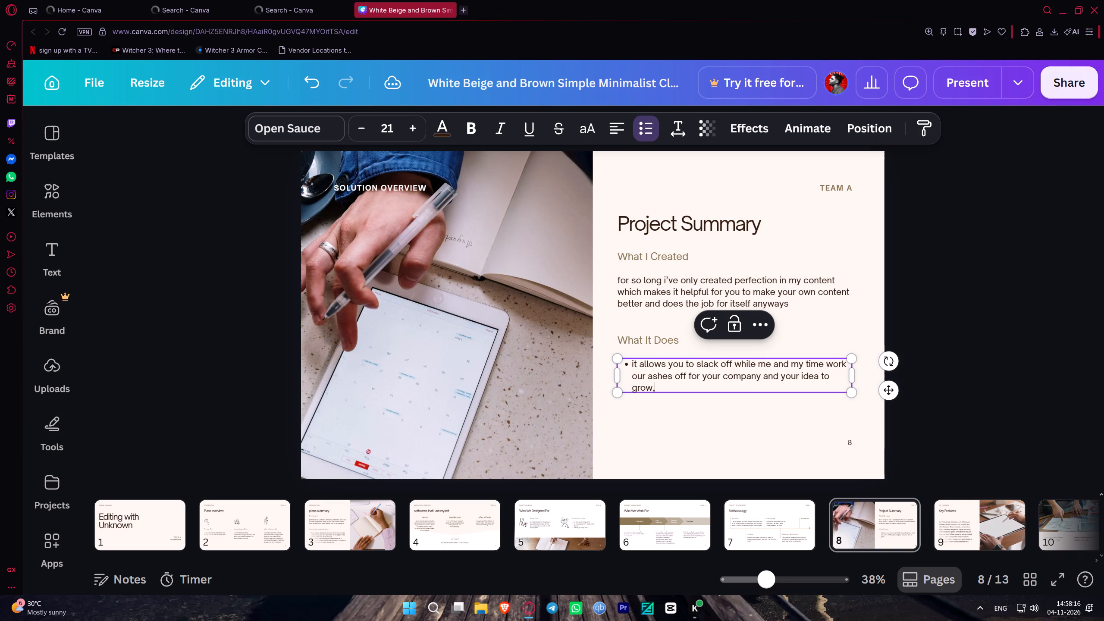
Continue the What It Does bullet with "we try our 100% to get your company as much benefits as possible and".
key(space)
text(we)
key(space)
text(try our 100)
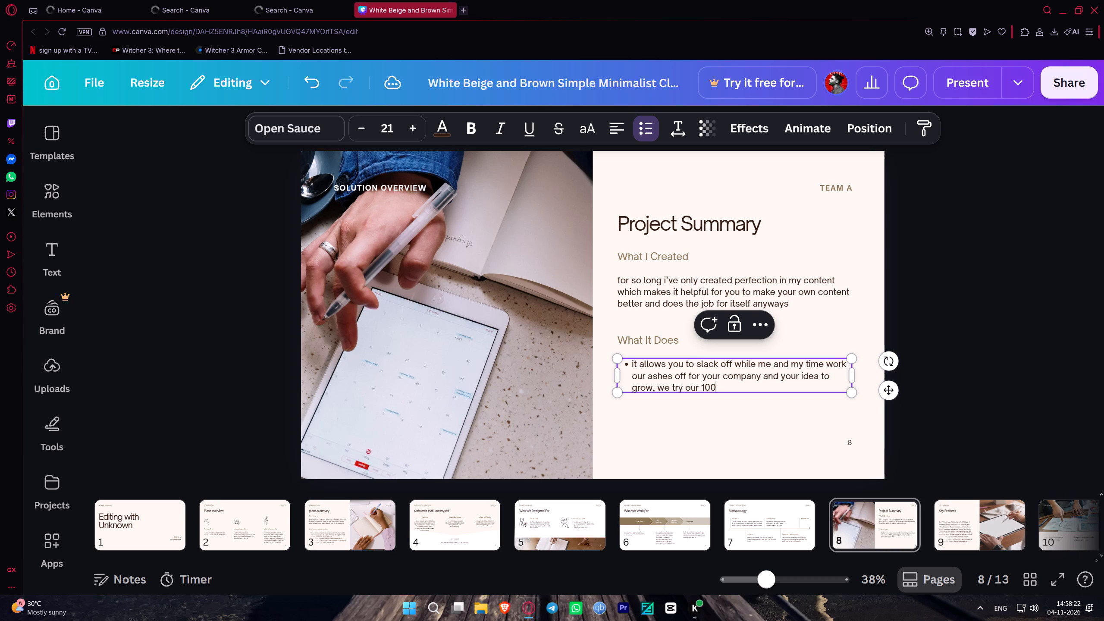
text(% to get your company as muc h)
key(BackSpace)
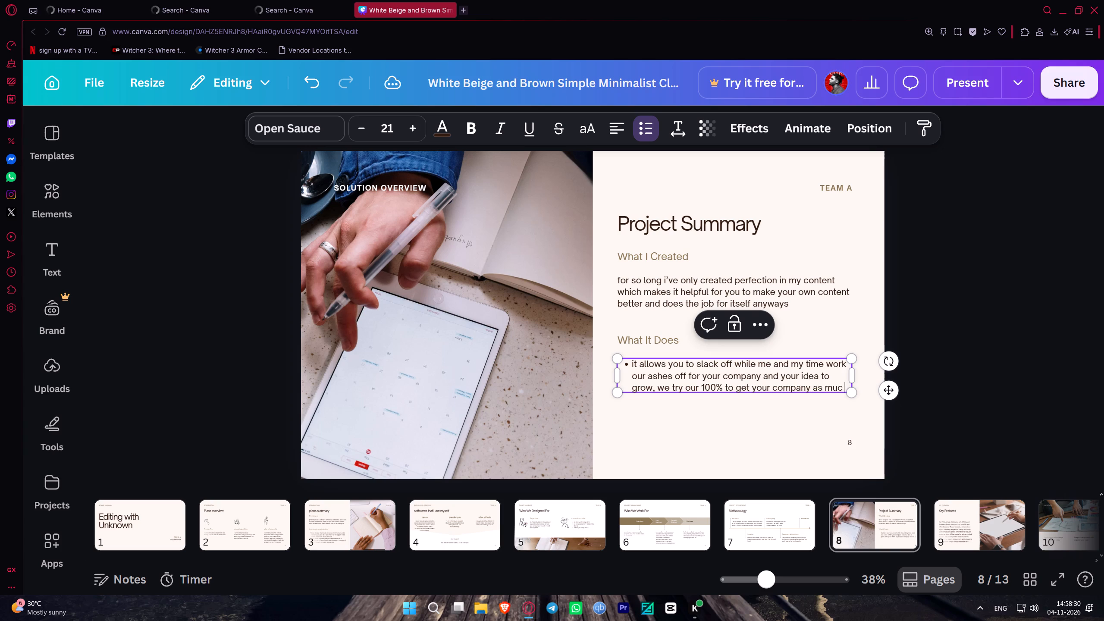
key(BackSpace)
text(h benefits as possible and las)
Finish the What It Does bullet with "also keep the ads running everyday and check if they are still running or not".
key(BackSpace)
key(BackSpace)
key(BackSpace)
text(also keep the ads running ever)
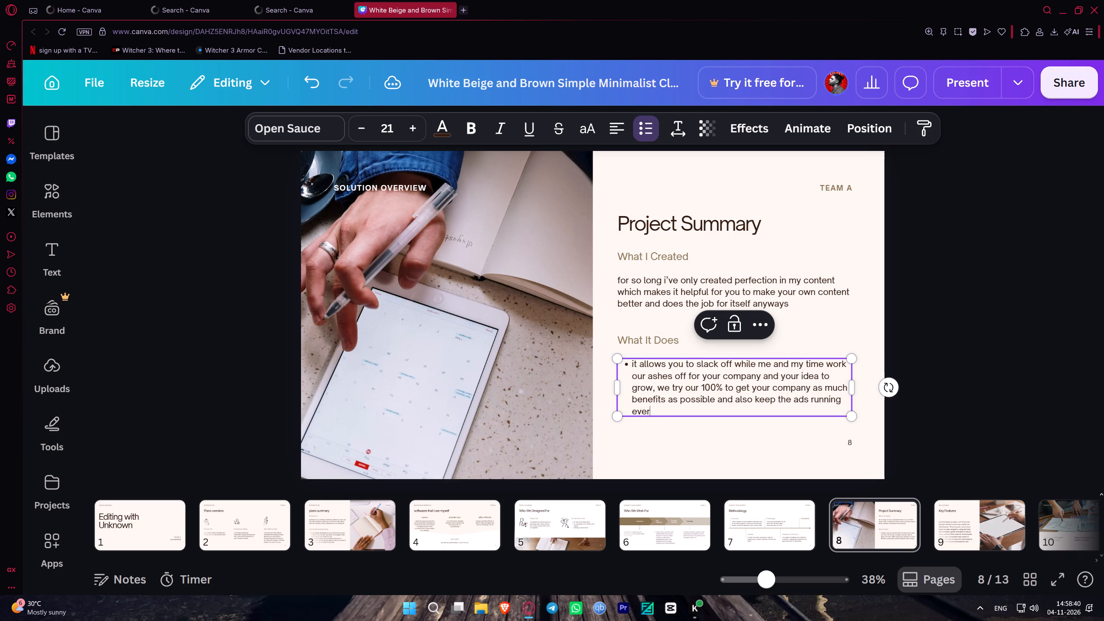
text(yday and check if they are still)
key(space)
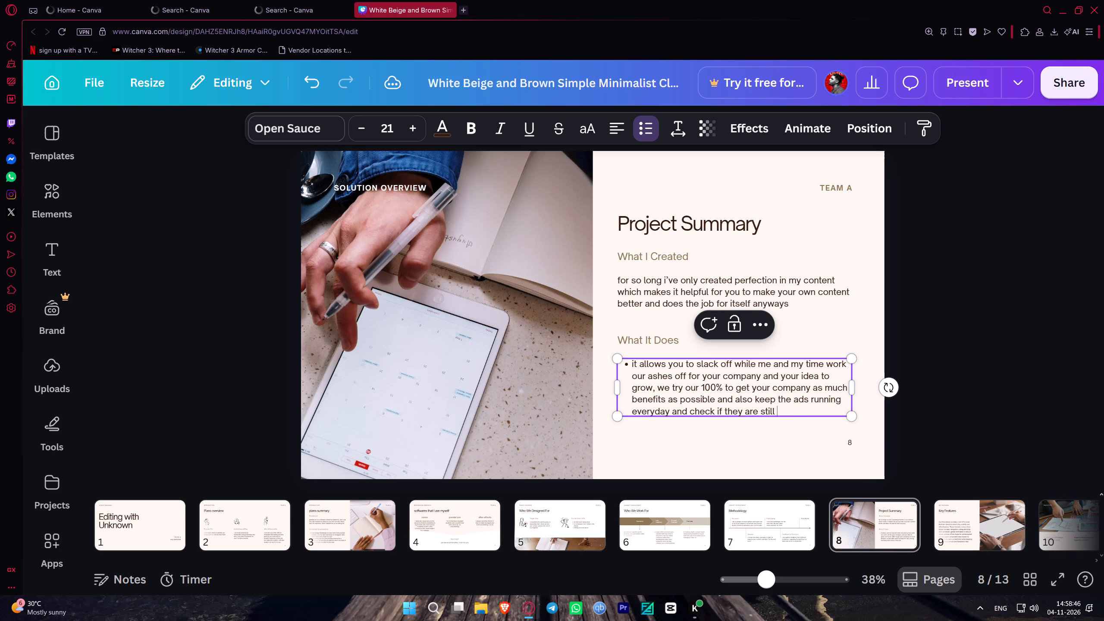
text(running or not)
scroll(0, 198, up, 1)
click(82, 250)
On page 9, replace the Key Features paragraph with "we edit on adobe softwares as i have said".
scroll(216, 356, down, 1)
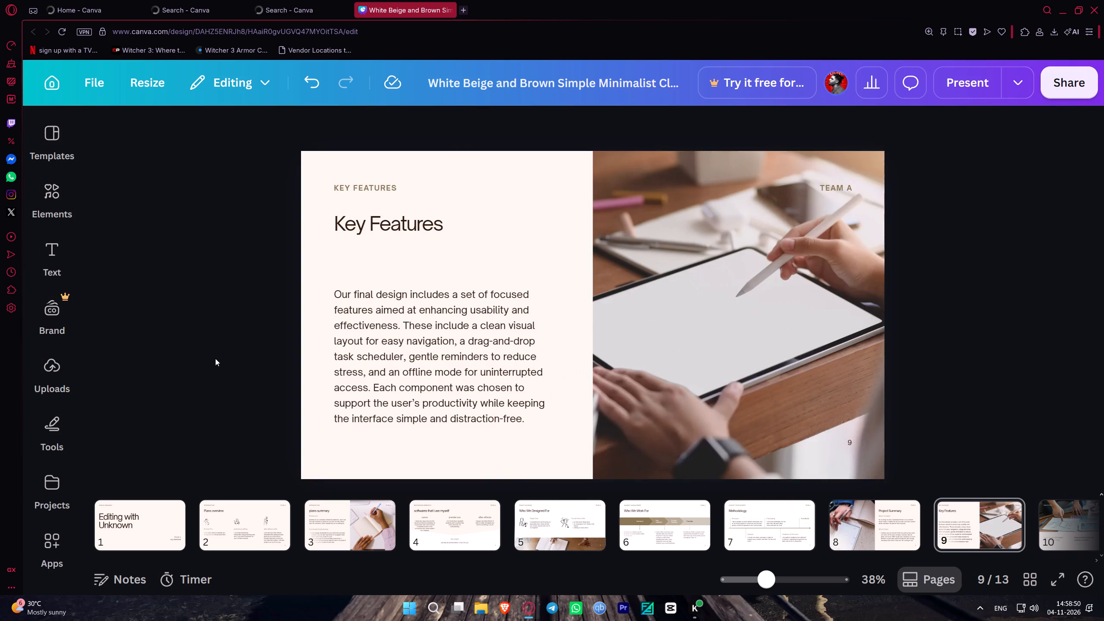
double_click(460, 334)
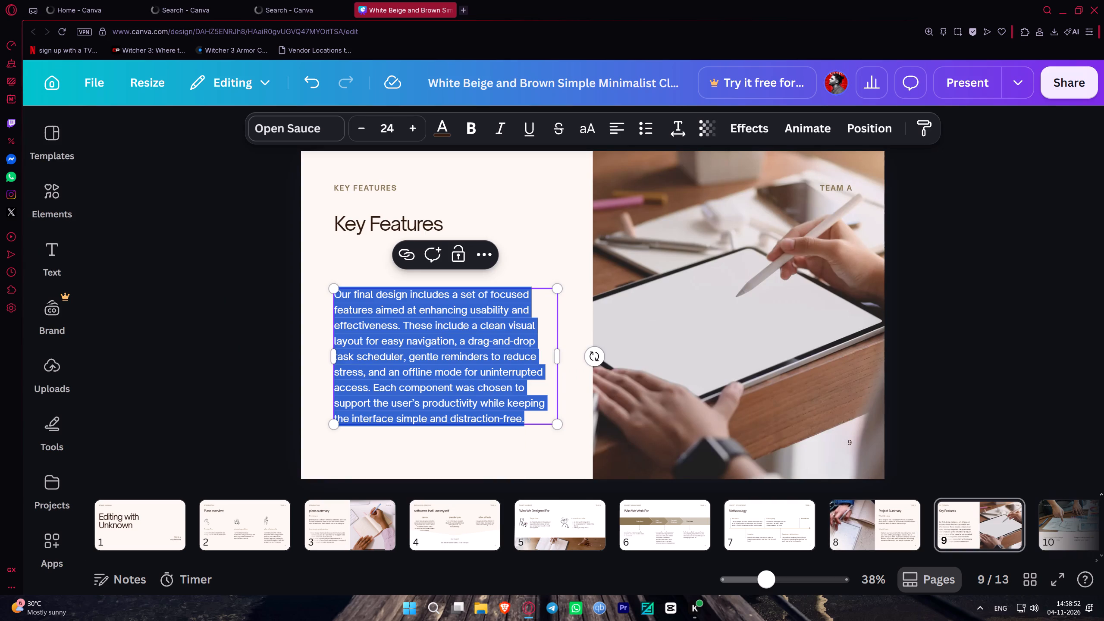
text(we edit on adobe software s)
key(BackSpace)
key(BackSpace)
text(s asi)
key(space)
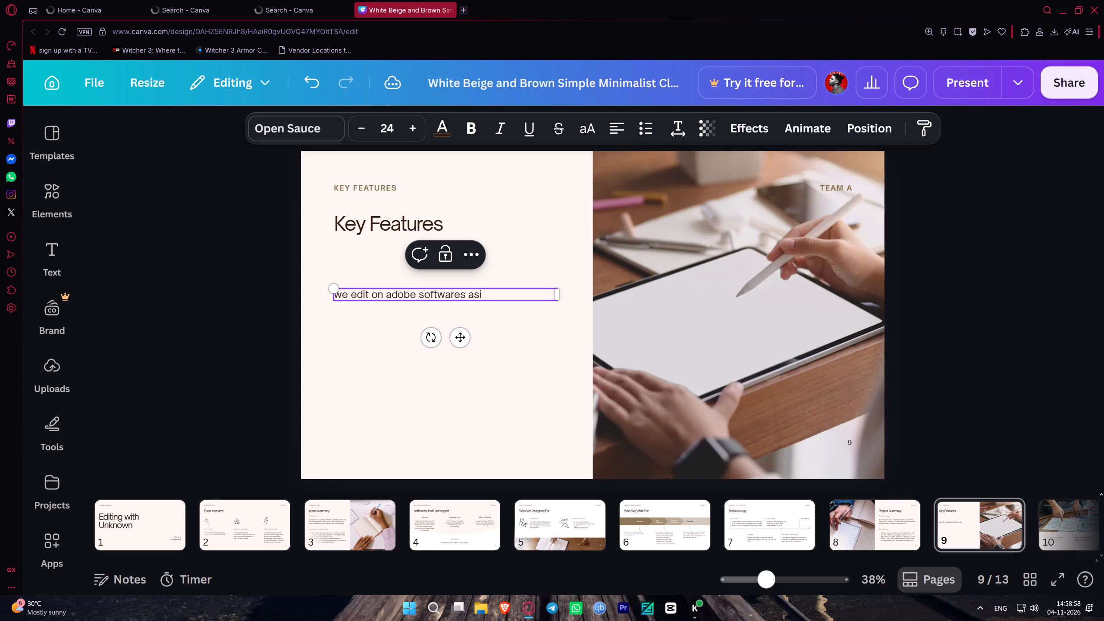
key(BackSpace)
key(BackSpace)
key(space)
text(i have said am)
key(space)
key(BackSpace)
key(BackSpace)
key(space)
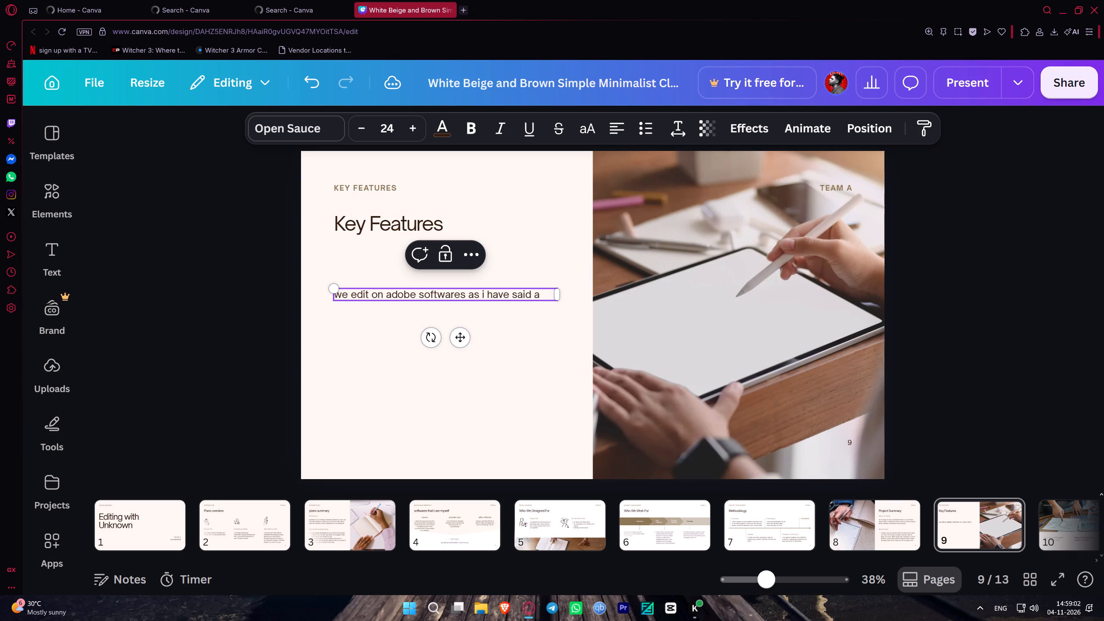
Continue the Key Features paragraph with "another million times earlier".
key(BackSpace)
text(nother million time e)
key(BackSpace)
key(BackSpace)
text(se ea)
key(BackSpace)
key(BackSpace)
key(BackSpace)
key(BackSpace)
text(ea)
key(BackSpace)
key(BackSpace)
key(space)
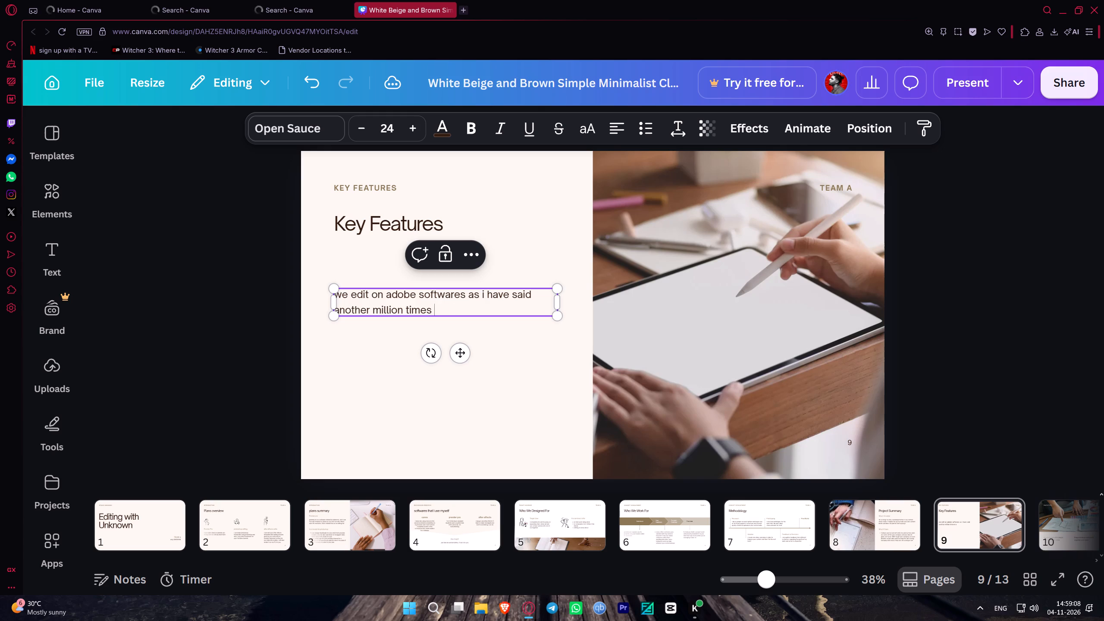
text(aer)
key(BackSpace)
key(BackSpace)
key(BackSpace)
text(ae)
key(BackSpace)
key(BackSpace)
text(eali)
key(BackSpace)
key(BackSpace)
text(rleir\\)
key(BackSpace)
key(BackSpace)
key(BackSpace)
key(BackSpace)
key(BackSpace)
text(ier)
key(space)
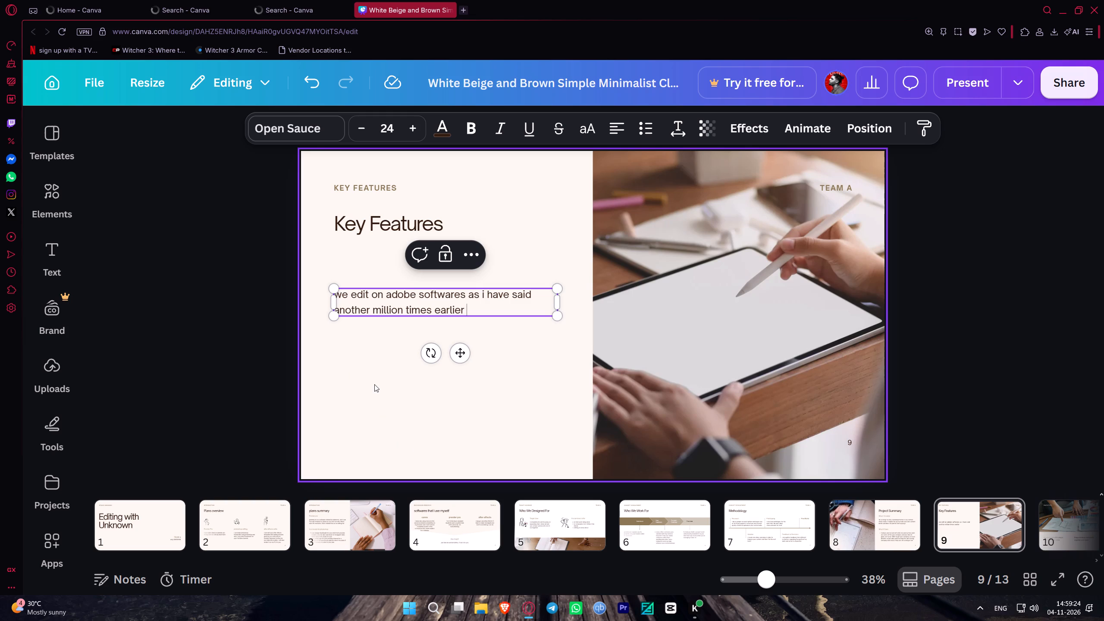
Continue the Key Features paragraph with ", this works for you as well as for me and".
key(BackSpace)
text(, this)
key(space)
text(worksf)
key(space)
key(BackSpace)
key(BackSpace)
key(space)
text(for you as well as for me ab)
key(BackSpace)
key(d)
key(BackSpace)
text(nd i)
key(space)
key(BackSpace)
key(BackSpace)
Continue the Key Features paragraph with "for me i have always wanted to do quality work for everyone and for myself".
text(for me i have always wanted to do quality)
key(space)
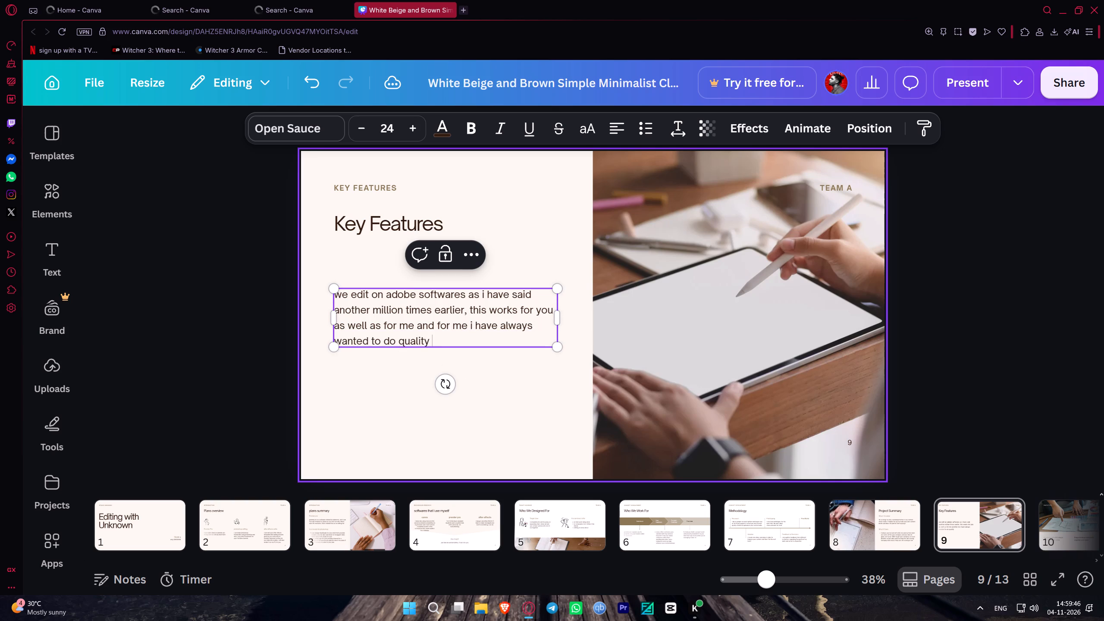
text(work for everyone)
key(space)
text(and for myself)
key(space)
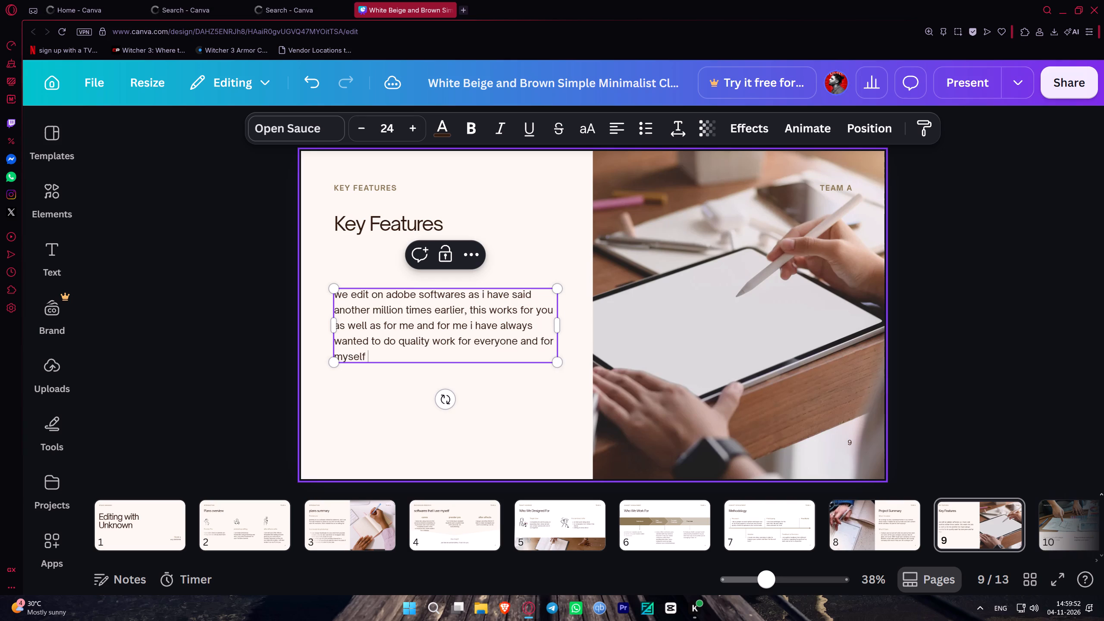
Finish the paragraph with "and taking your company through all these steps would make it so very easy for me to do so early on".
text(and taking o)
key(BackSpace)
text(your company through all these step)
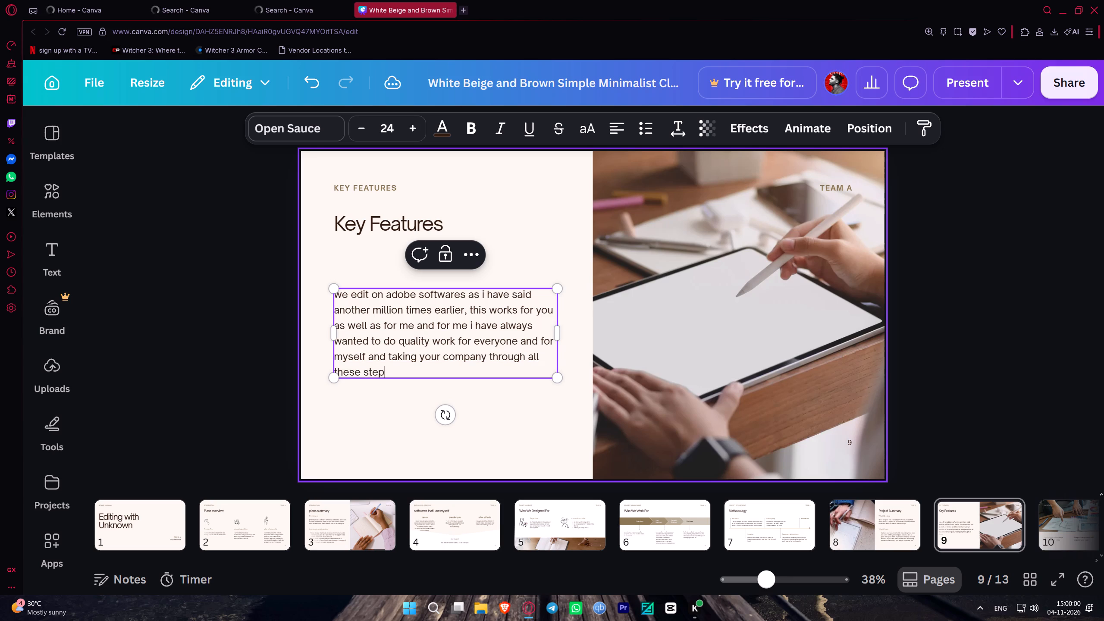
text(s would make it so e)
key(BackSpace)
text(very easy for me to dos)
key(BackSpace)
key(space)
text(soeas)
key(BackSpace)
key(BackSpace)
key(BackSpace)
key(space)
text(early onm)
key(BackSpace)
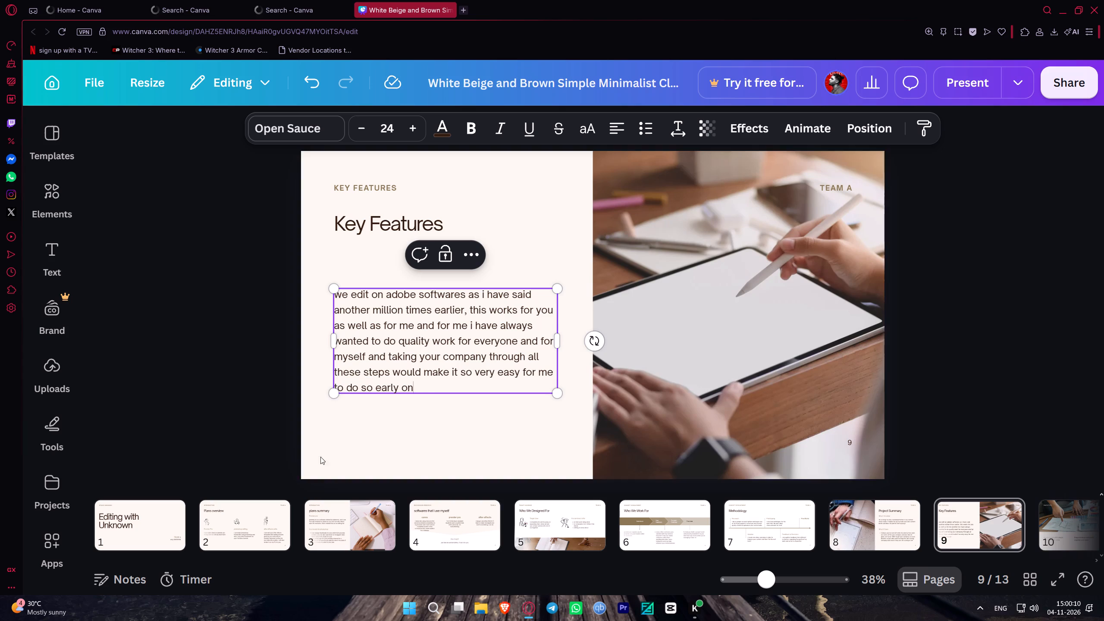
click(161, 356)
On page 10, replace the first caption under the photo with "simple edits on premier pro".
scroll(153, 348, down, 1)
double_click(418, 409)
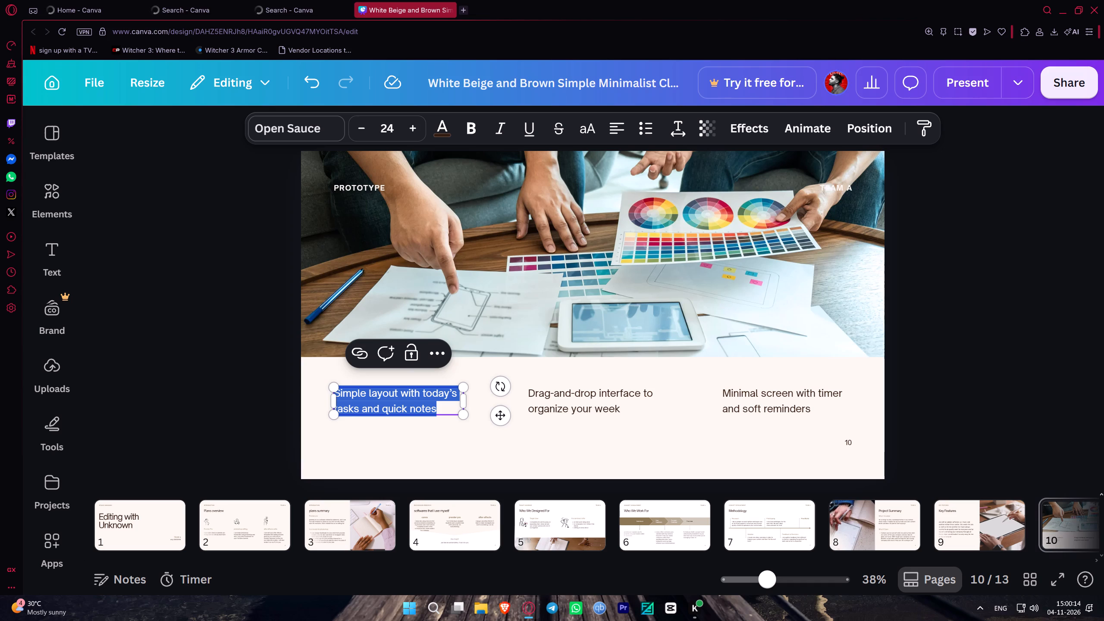
text(simpl)
key(space)
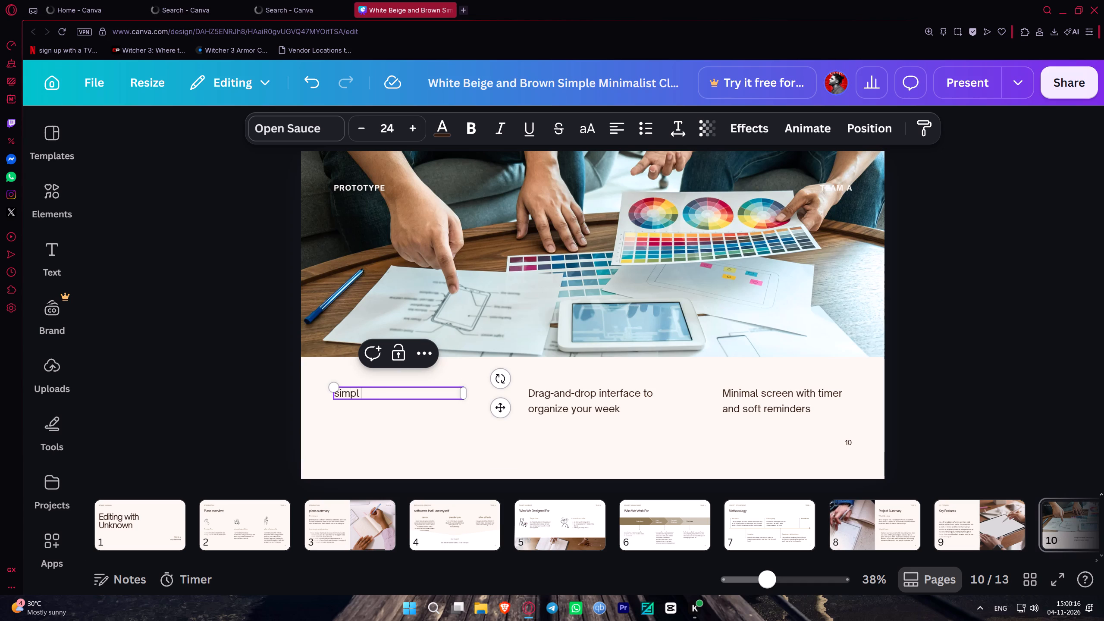
key(BackSpace)
text(e edits on premier pro)
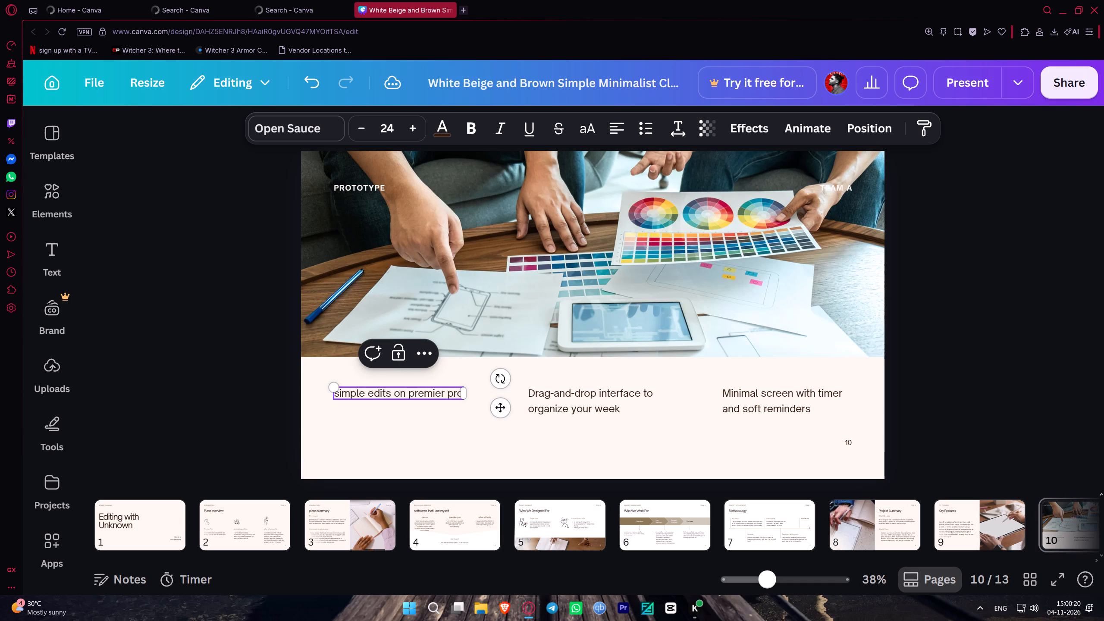
On page 10, replace the middle caption under the photo with "normal thumbnails".
drag(607, 379, 597, 385)
click(573, 402)
double_click(577, 397)
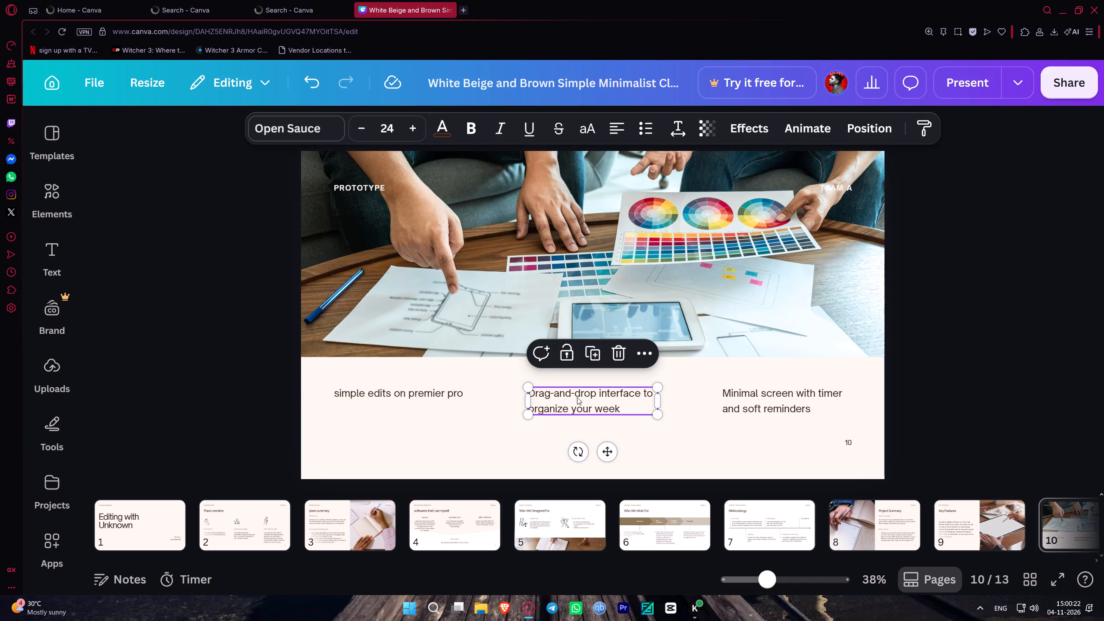
text(npr)
key(BackSpace)
key(BackSpace)
text(ormal thumbma)
key(BackSpace)
key(BackSpace)
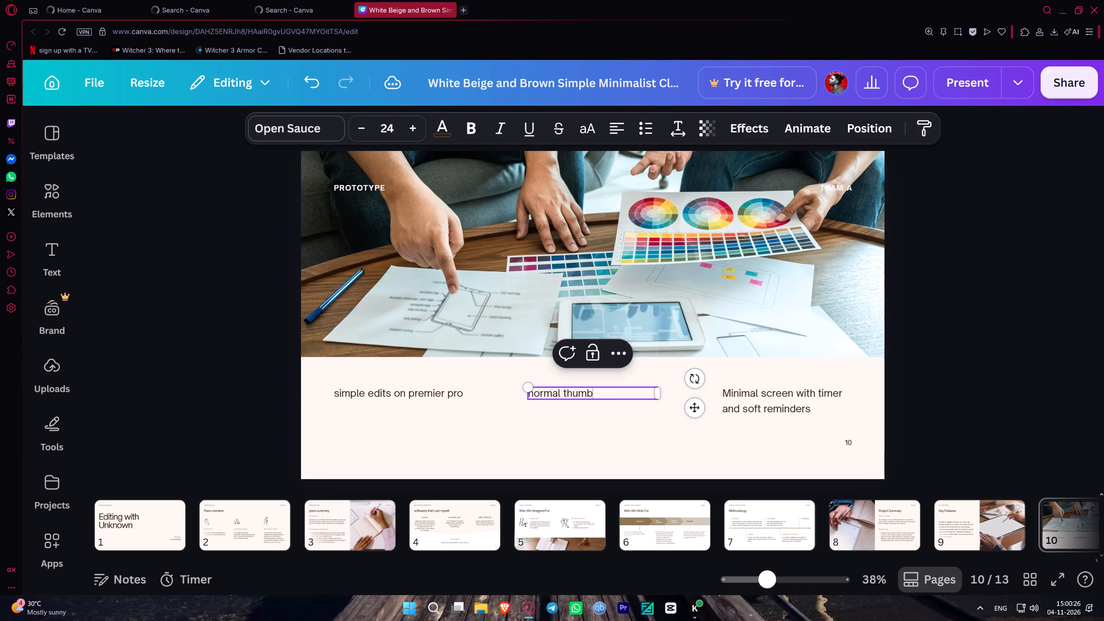
text(nails ro l)
key(BackSpace)
key(BackSpace)
key(BackSpace)
key(BackSpace)
Continue the middle caption with "or logos on photoshop which makes your business look attractive".
text(or logos on photoshop whic)
key(space)
key(BackSpace)
text(h makes o)
key(BackSpace)
text(your business)
key(space)
key(BackSpace)
key(space)
text(look attractive)
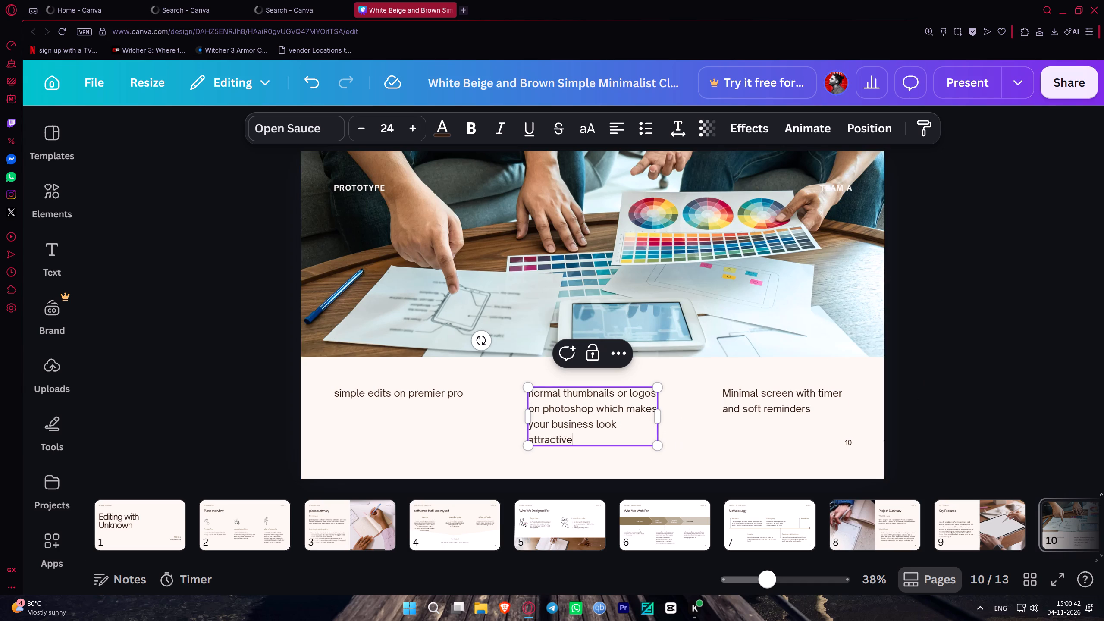
Widen the middle caption's text box slightly so its text wraps onto three lines.
drag(662, 419, 670, 422)
click(650, 466)
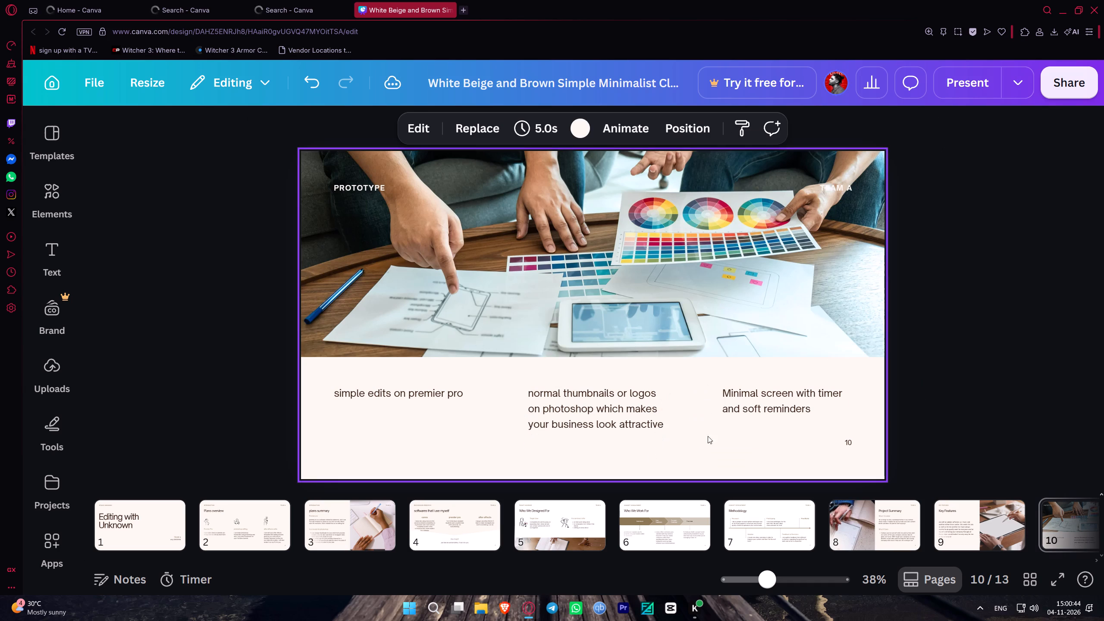
Replace the third caption under the photo with "we enhance your work everyday like we're doing it for ourselves so".
double_click(751, 405)
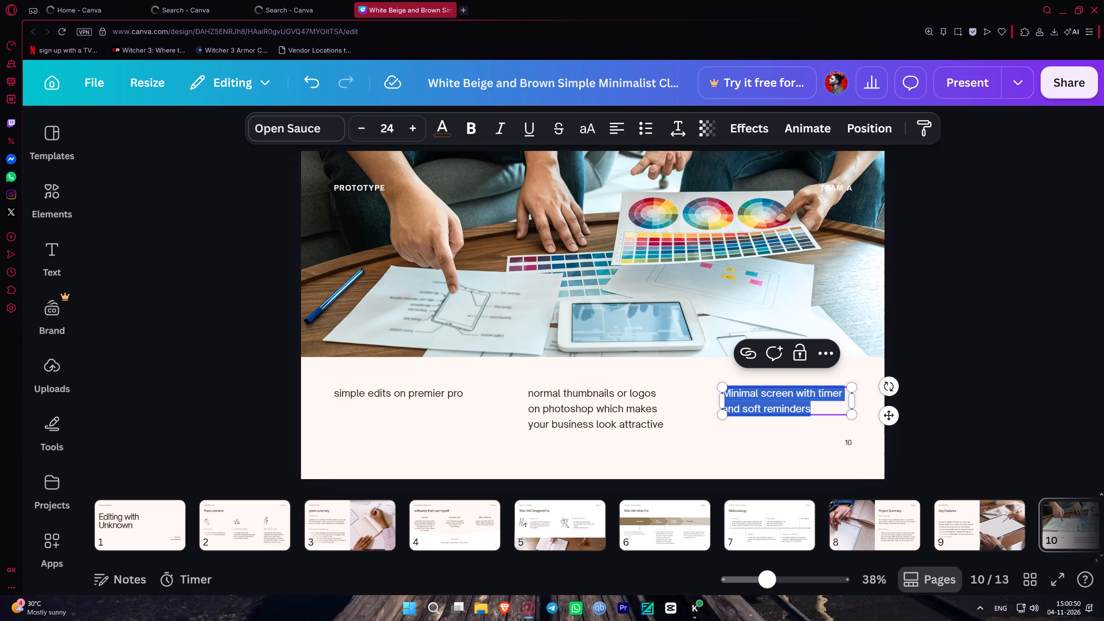
text(we enhance your wor)
key(space)
key(BackSpace)
text(k everyda y)
key(BackSpace)
key(BackSpace)
text(y like we're doing it for ourselves sos)
key(space)
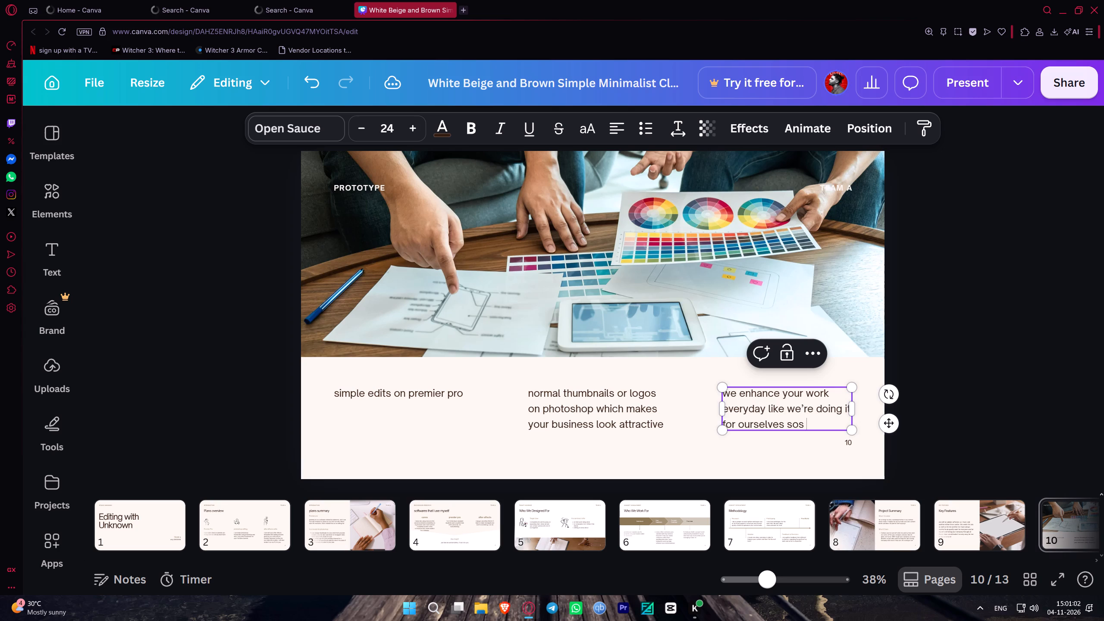
key(BackSpace)
key(BackSpace)
key(space)
Finish the third caption with "don't stretch it".
text(don)
key(space)
key(BackSpace)
text('t ste)
key(BackSpace)
text(rec)
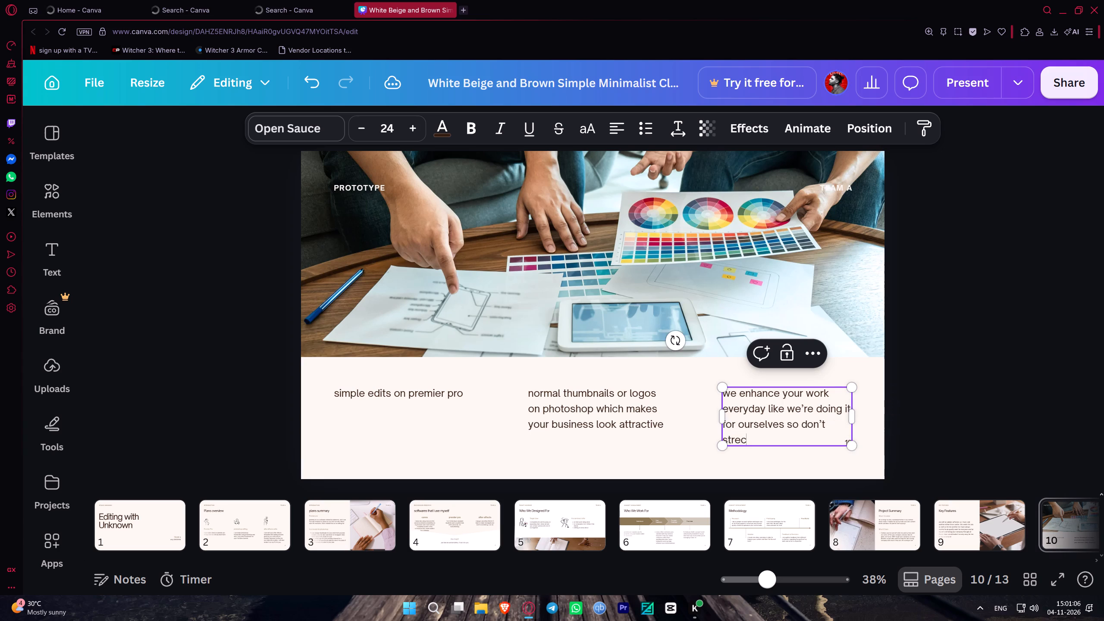
key(BackSpace)
key(t)
text(ch it)
Go to page 11, the Challenges Faced page.
scroll(754, 401, up, 1)
scroll(431, 377, down, 2)
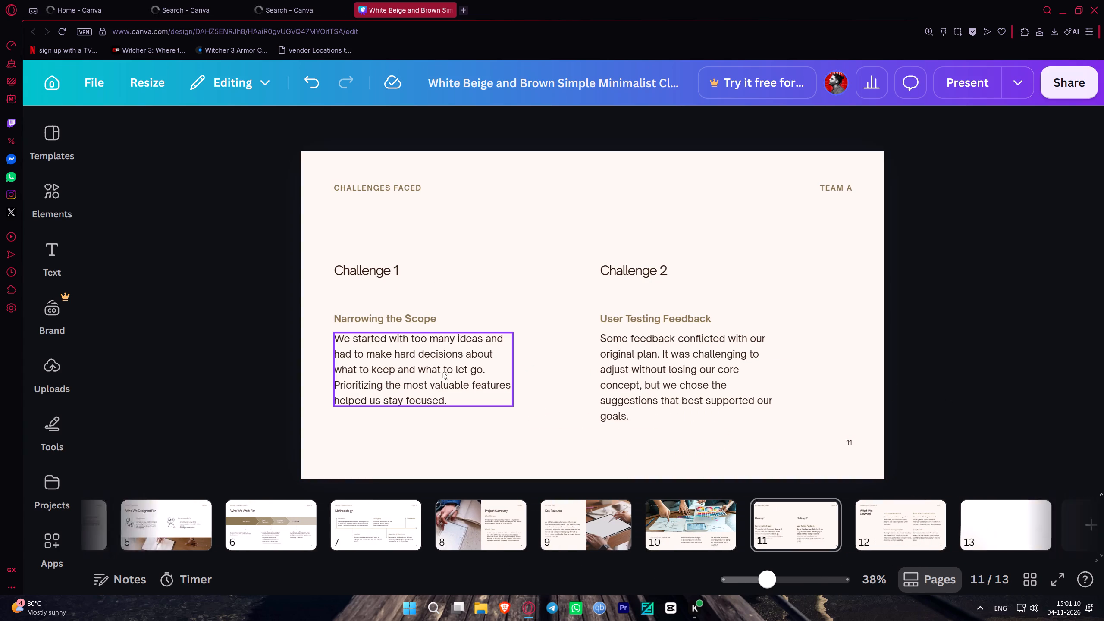